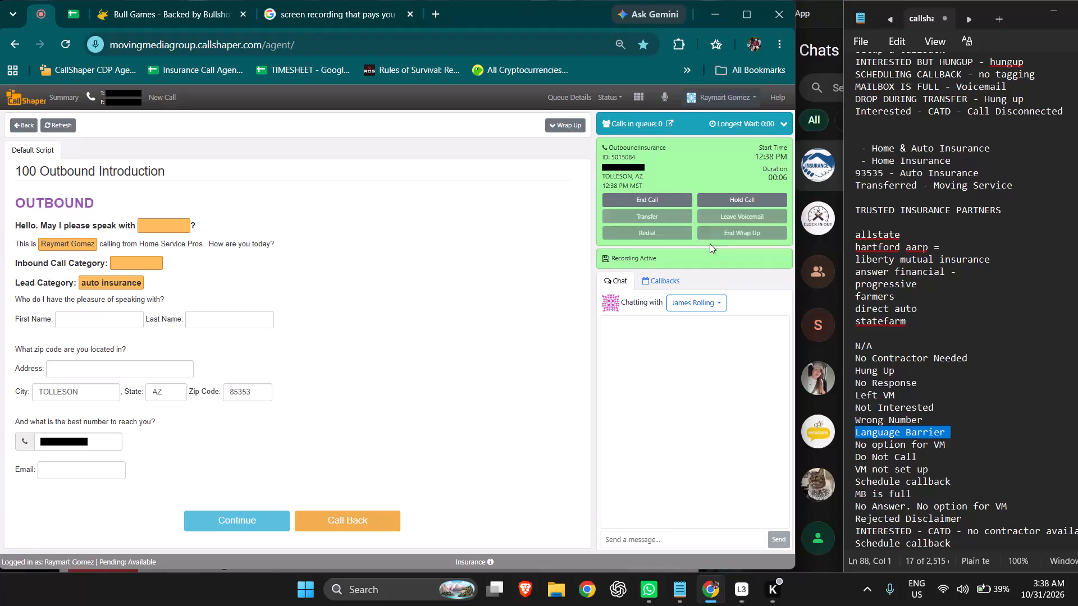
Copy N/A from the Notepad list into the Tolleson caller's First Name and continue the script to Confirm Info.
left_click(848, 345)
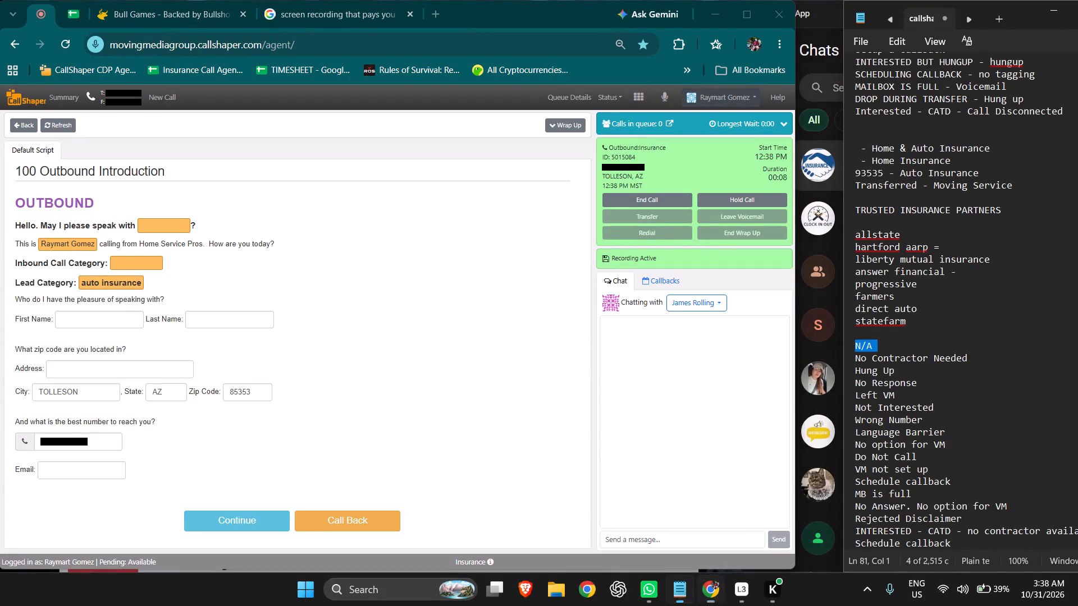
key("ctrl+c")
left_click(111, 320)
key("ctrl+v")
left_click(214, 512)
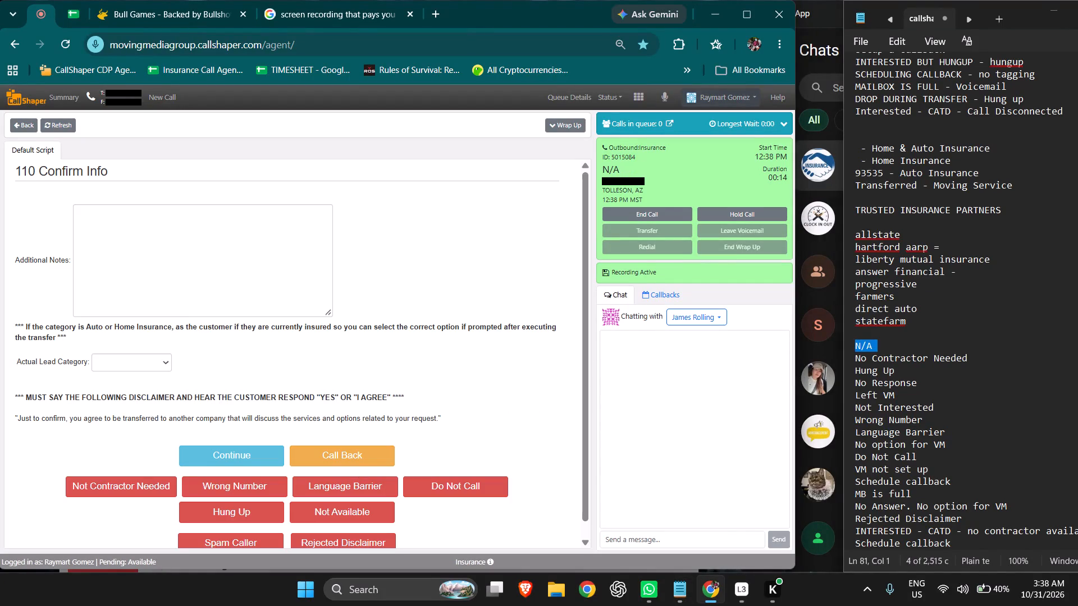
Copy "No Contractor Needed" from the Notepad list into the call's Additional Notes.
left_click(852, 359)
key("ctrl+c")
left_click(260, 277)
key("ctrl+v")
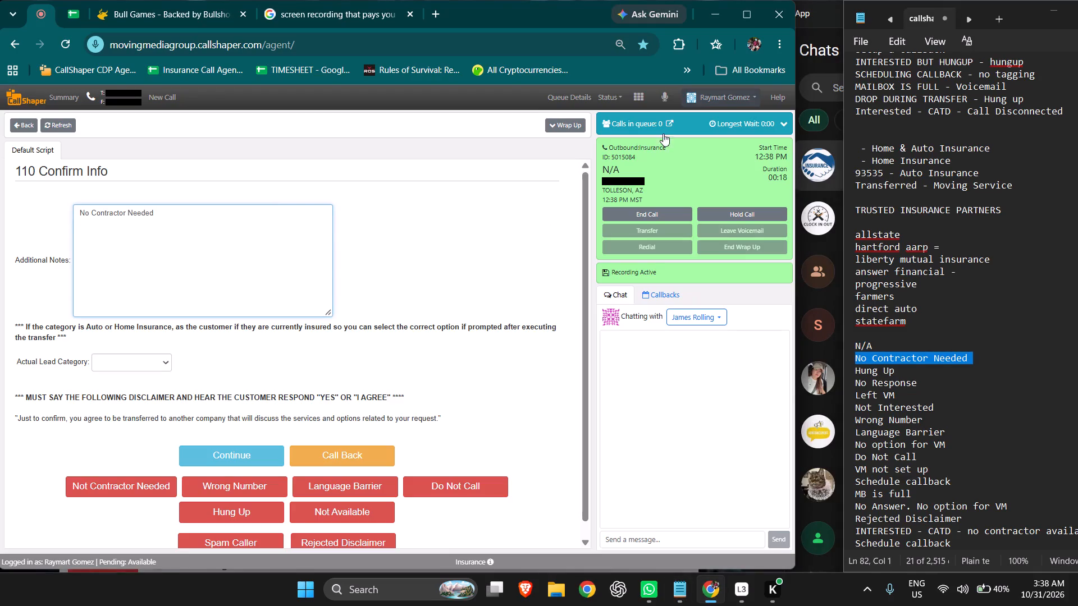
End the Tolleson call and finish its wrap-up with the No Contractor Needed disposition.
left_click(640, 212)
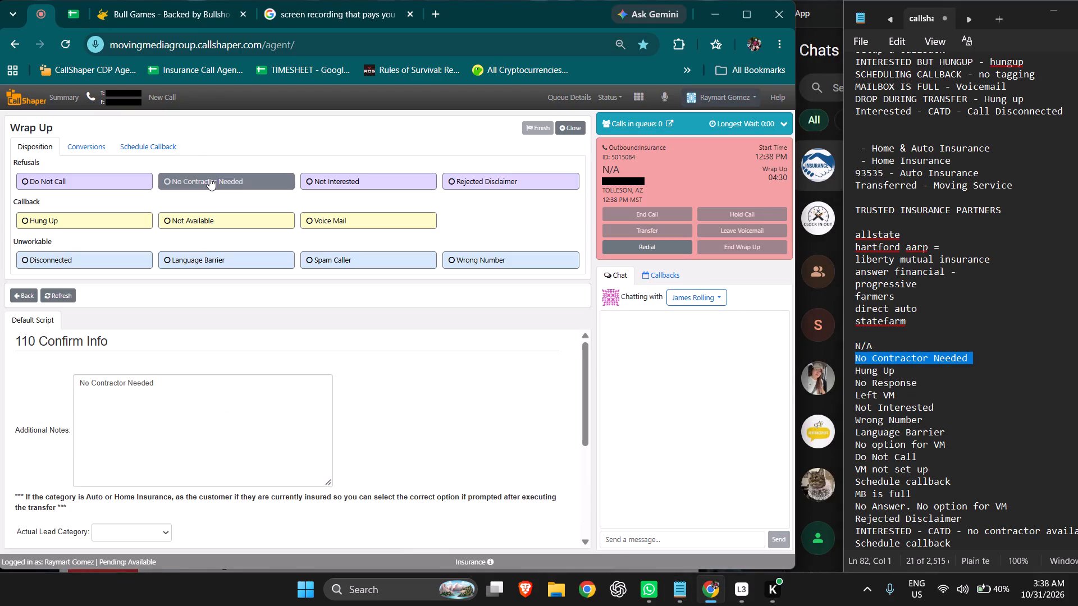
left_click(209, 178)
left_click(543, 122)
left_click(748, 241)
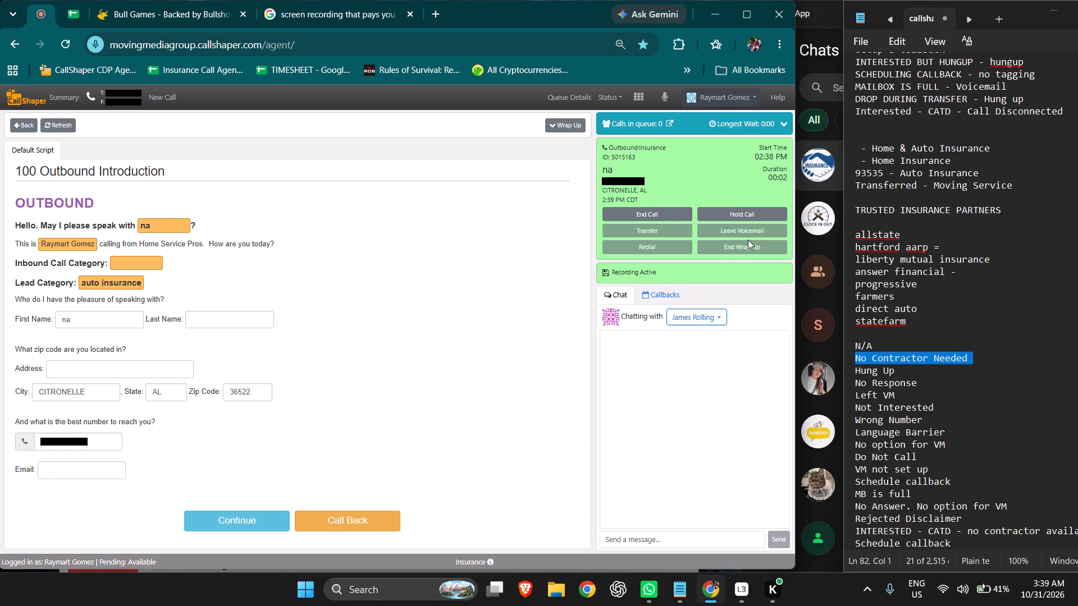
Replace the Citronelle caller's First Name with N/A from the Notepad list and continue the script to Confirm Info.
left_click(851, 342)
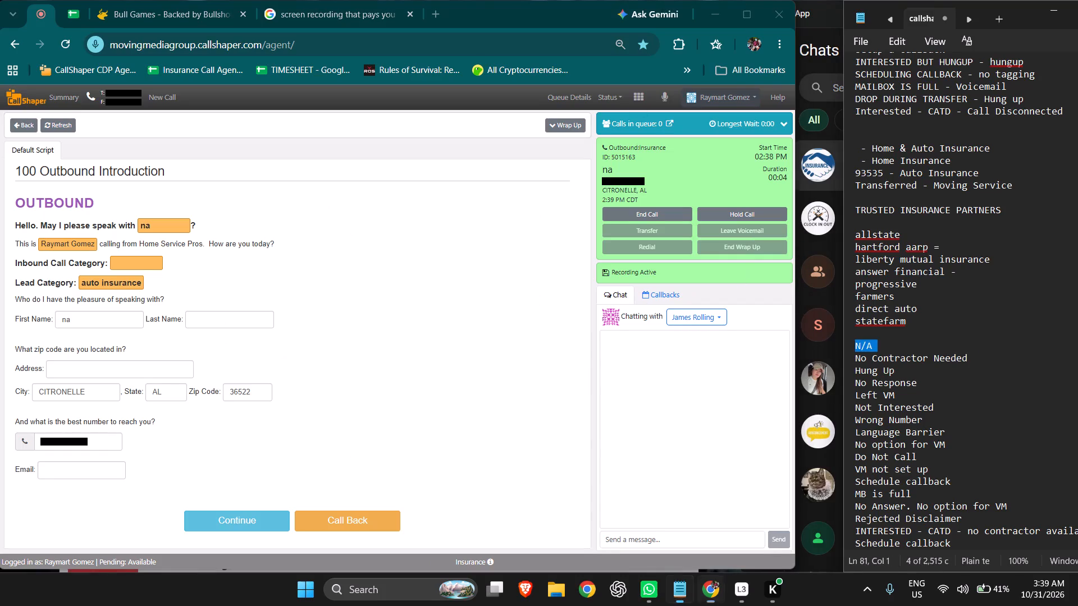
key("ctrl+c")
left_click_drag(121, 327, 0, 328)
key("ctrl+v")
left_click(242, 518)
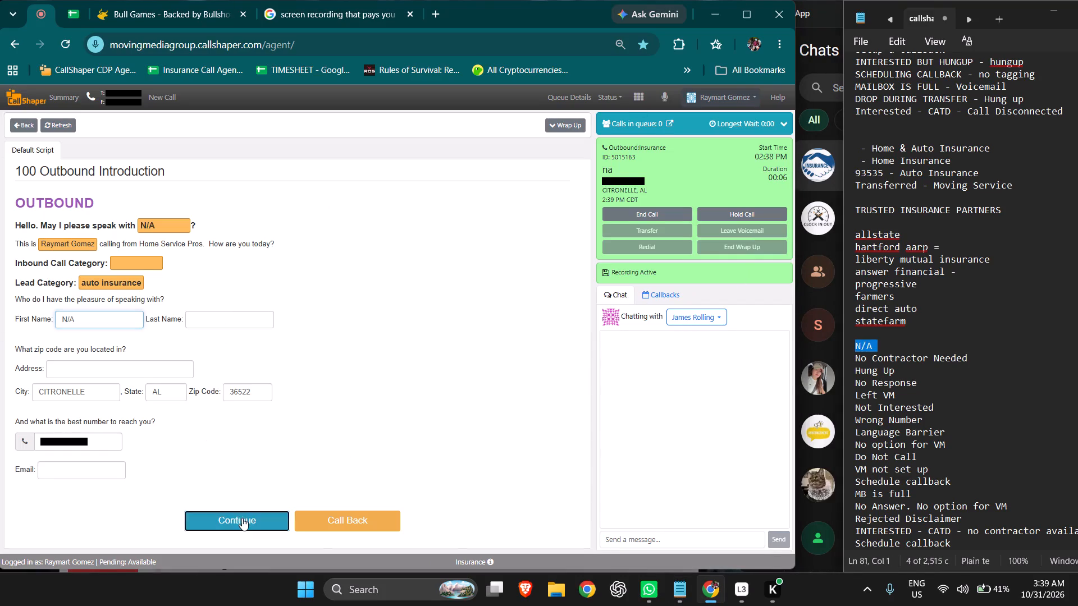
Copy "Hung Up" from the Notepad list onto a new line in the Citronelle call's Additional Notes.
left_click(844, 373)
key("ctrl+c")
left_click(239, 294)
key("Return")
key("ctrl+v")
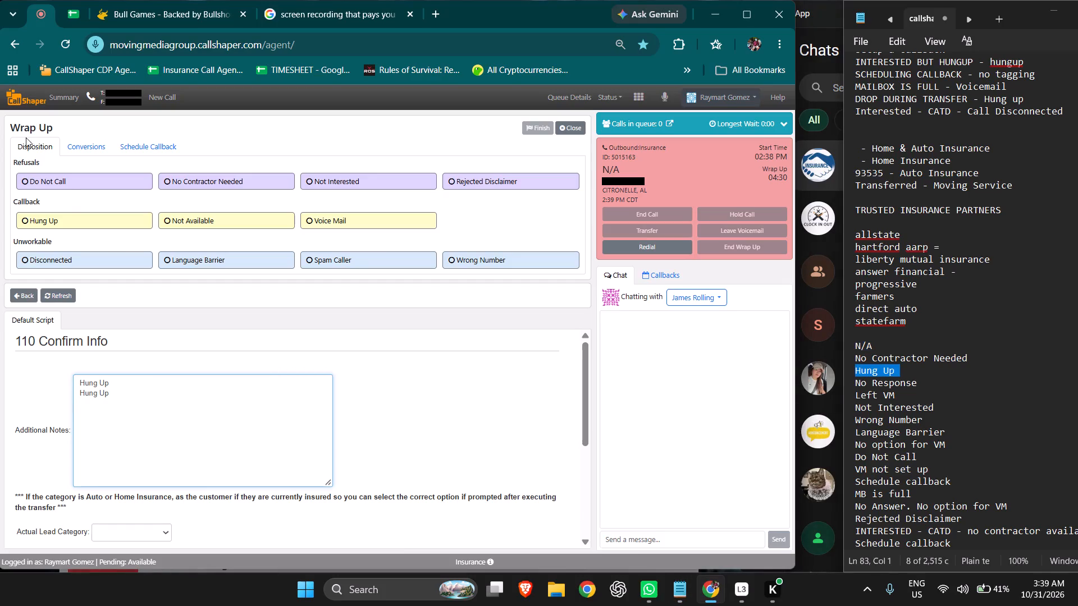
Finish the Citronelle call's wrap-up with the Hung Up disposition.
left_click(66, 213)
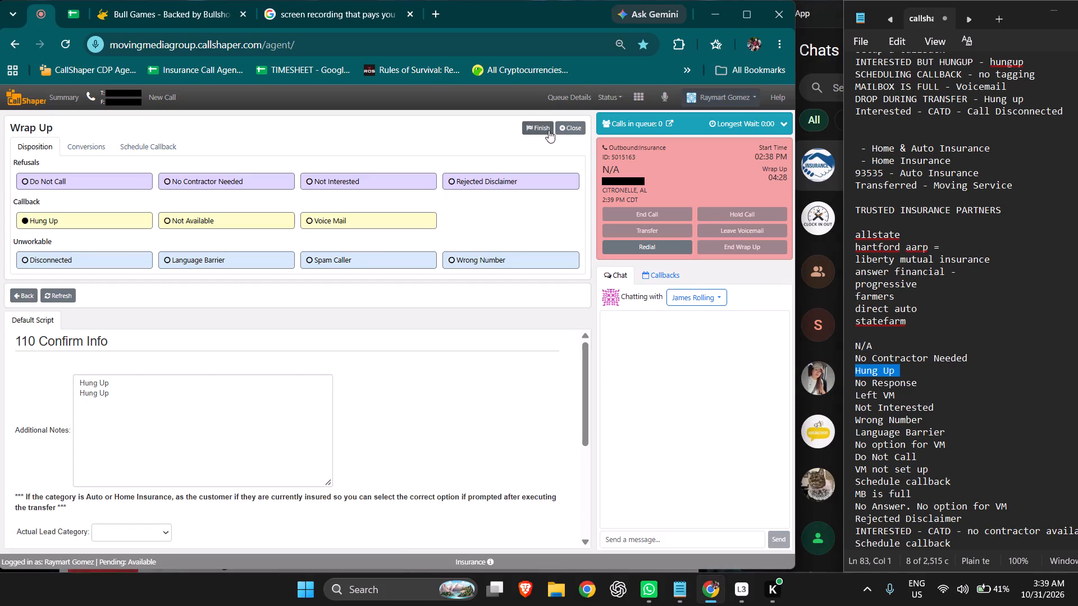
left_click(549, 130)
left_click(738, 249)
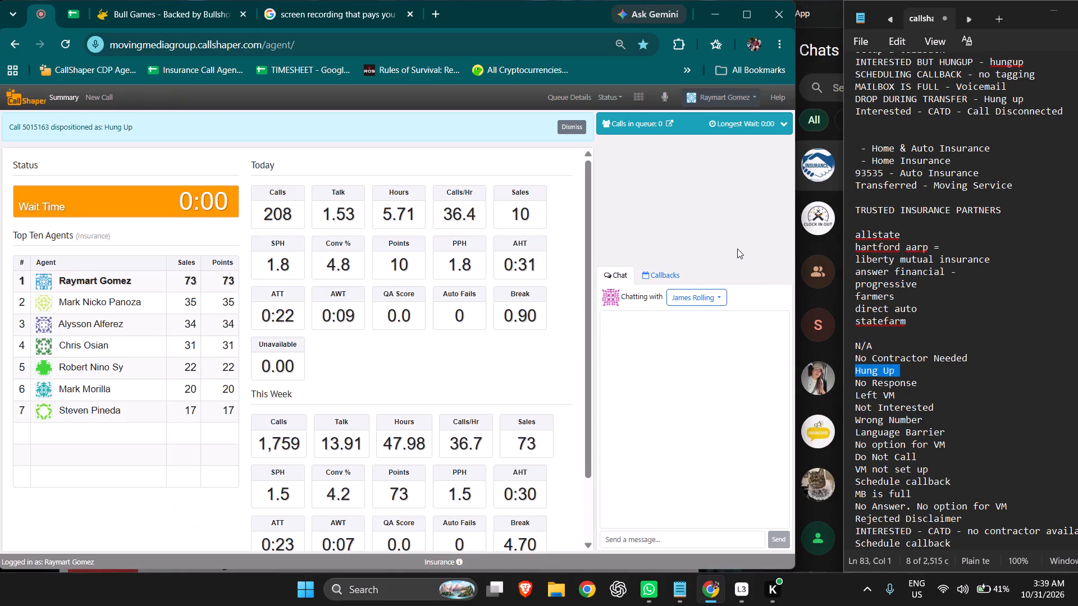
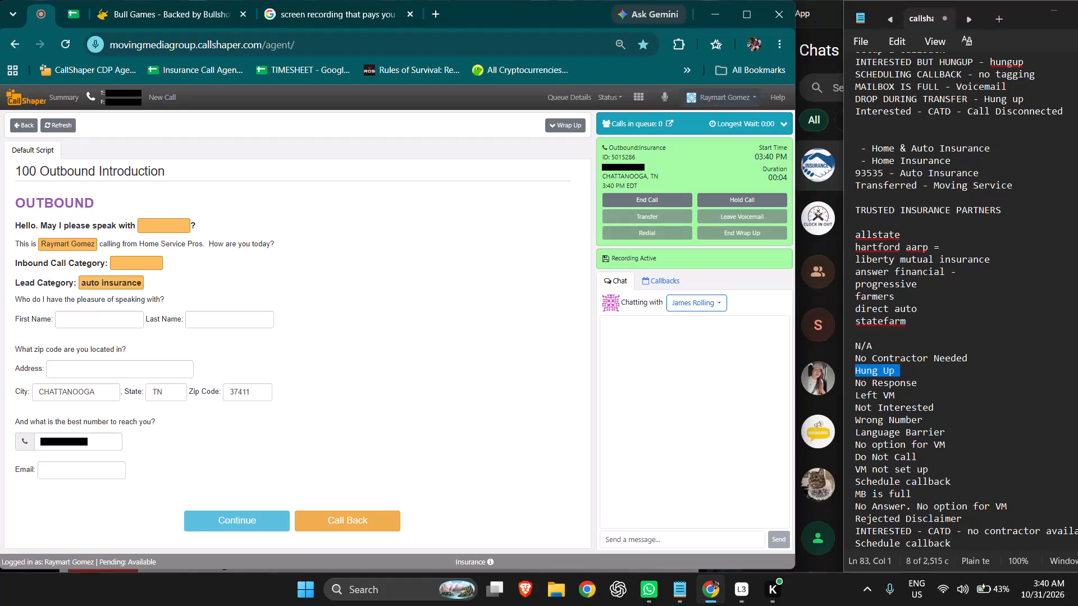
Enter N/A from the Notepad list as the Chattanooga caller's First Name and continue the script to Confirm Info.
left_click(849, 346)
key("ctrl+c")
left_click(101, 337)
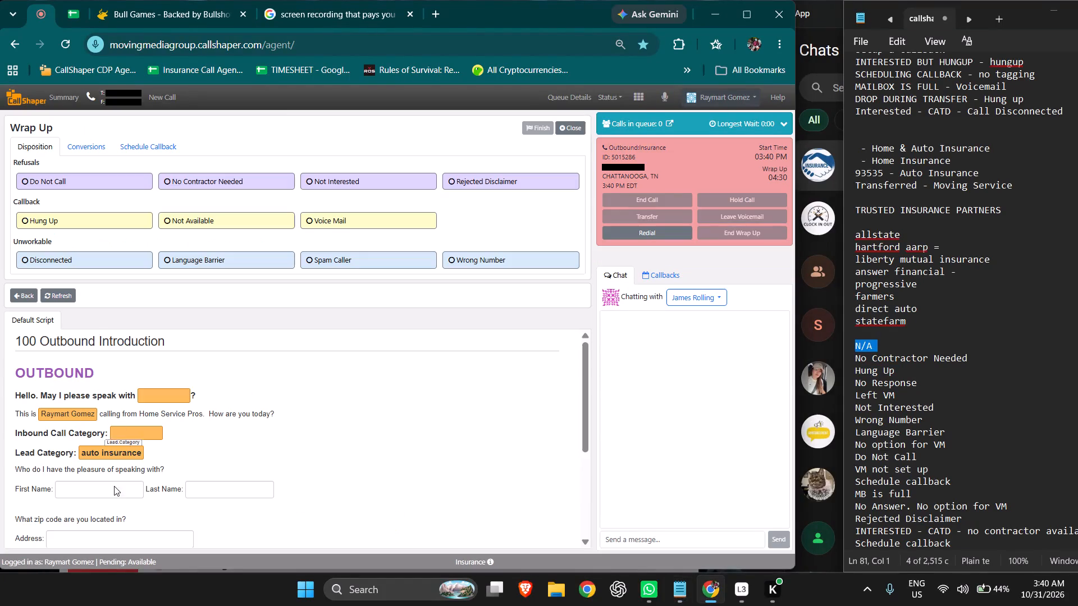
left_click(108, 490)
key("ctrl+v")
scroll(289, 450, "down", 3)
left_click(240, 511)
left_click(236, 530)
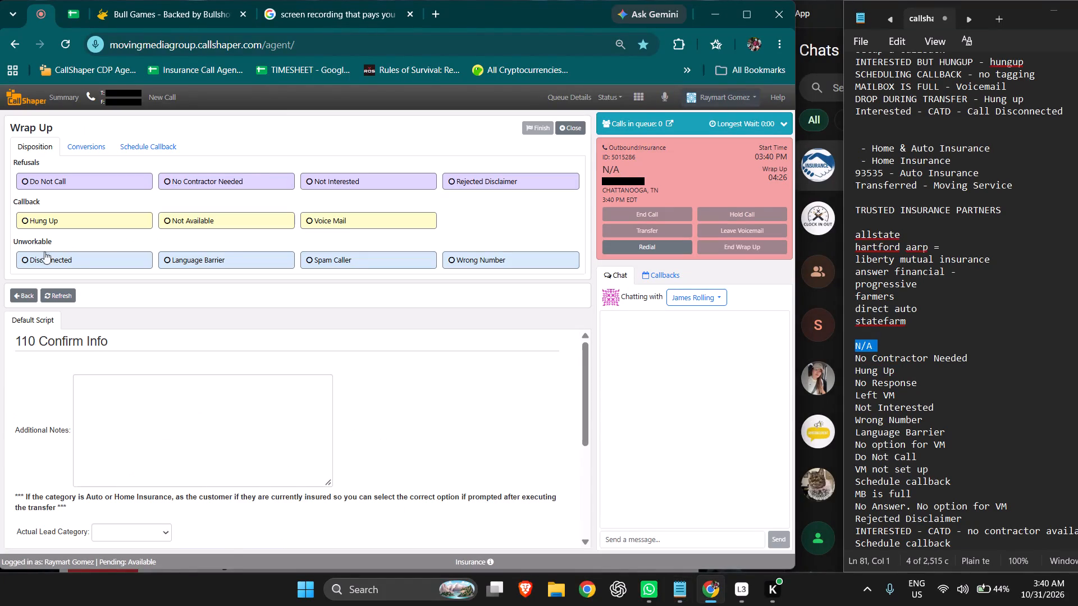
Copy "Hung Up" from the Notepad list into the Chattanooga call's Additional Notes.
left_click(844, 372)
key("ctrl+c")
left_click(184, 386)
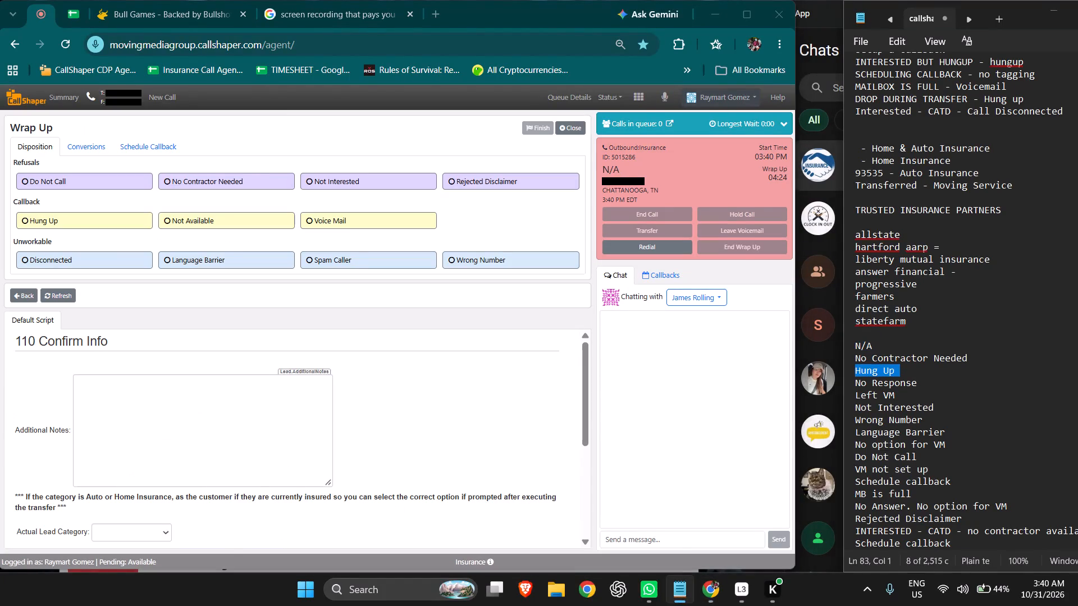
key("ctrl+v")
Finish the Chattanooga call's wrap-up with the Hung Up disposition.
left_click(93, 218)
left_click(531, 128)
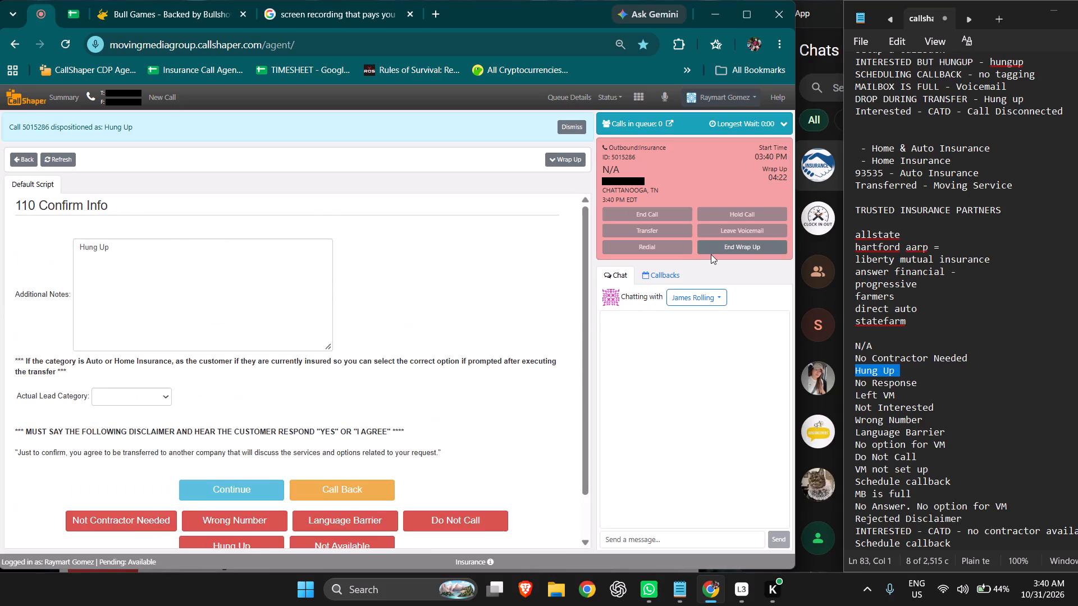
left_click(713, 253)
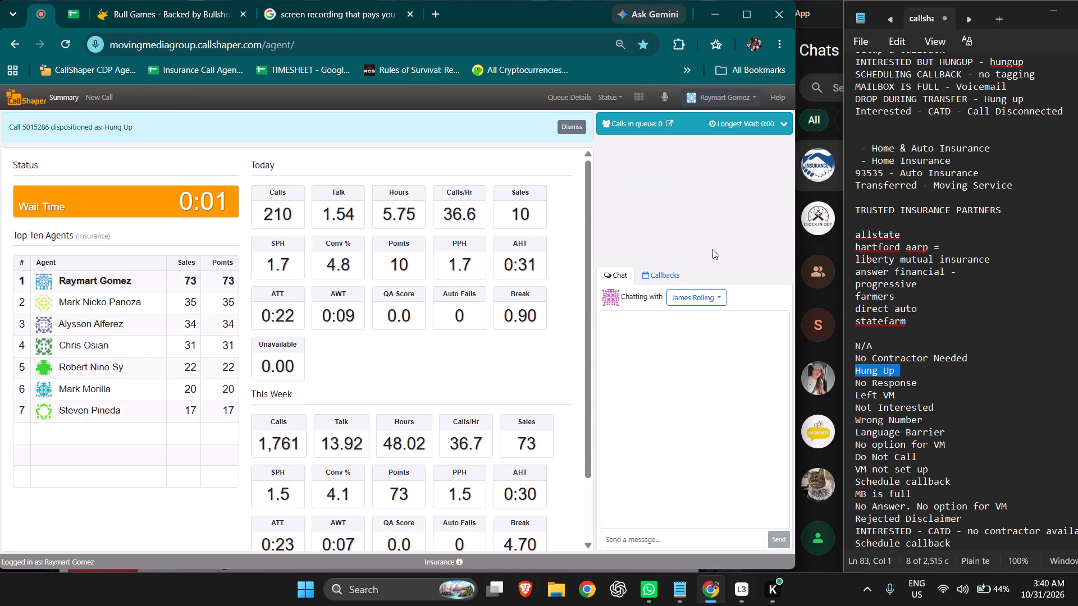
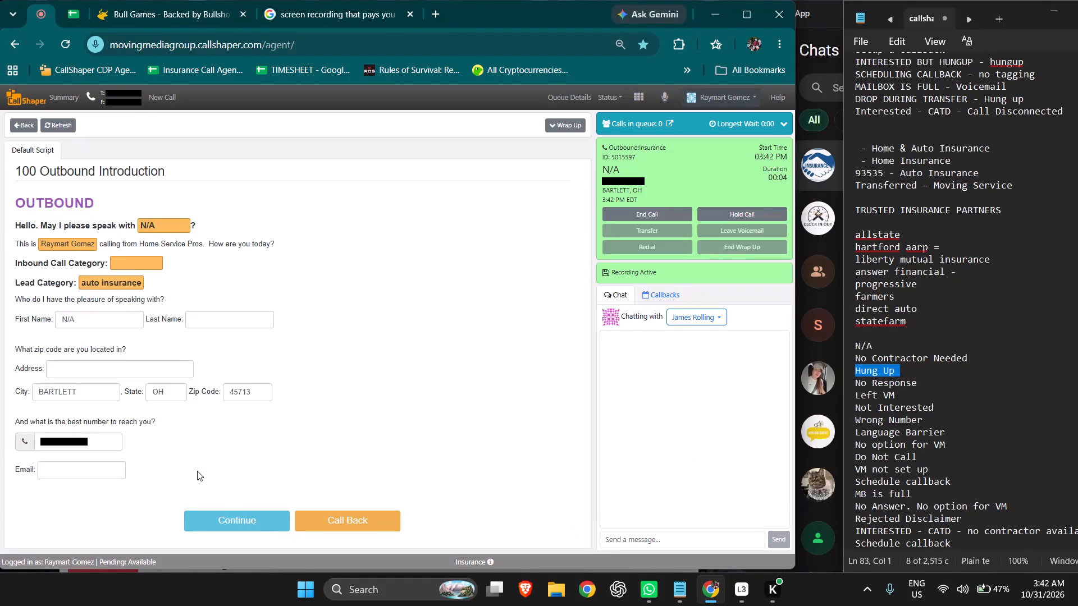
Continue the Bartlett call's script to Confirm Info and add another "No Response" line to the Additional Notes, copied from the existing one.
left_click(232, 513)
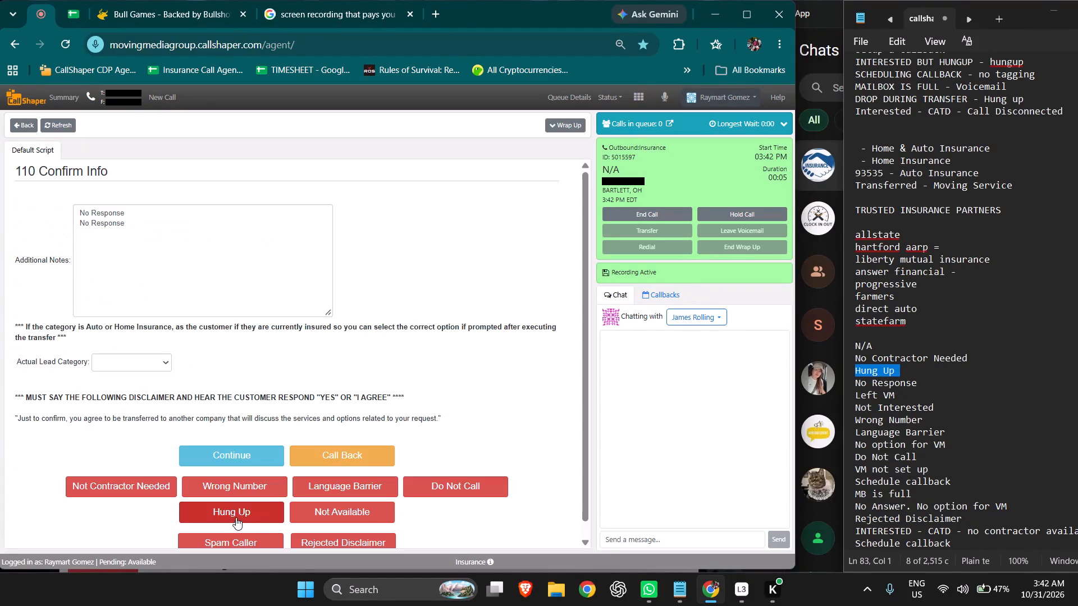
left_click_drag(170, 224, 0, 232)
key("ctrl+c")
left_click(154, 240, "ctrl")
key("ctrl+v")
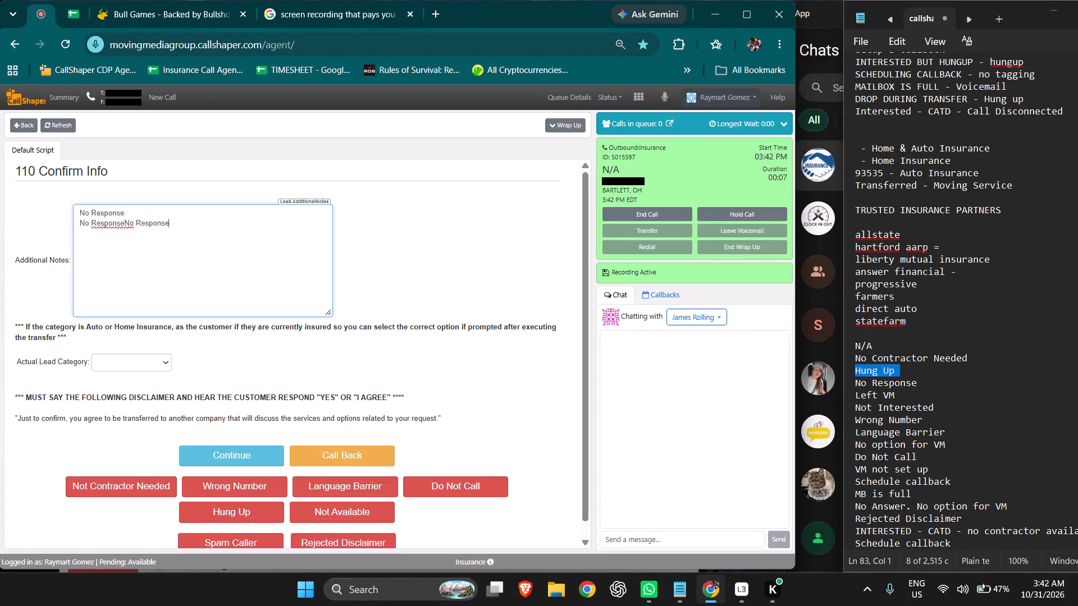
key("ctrl+z")
key("ctrl+Return")
key("ctrl+v")
key("ctrl+z")
key("Return")
key("ctrl+v")
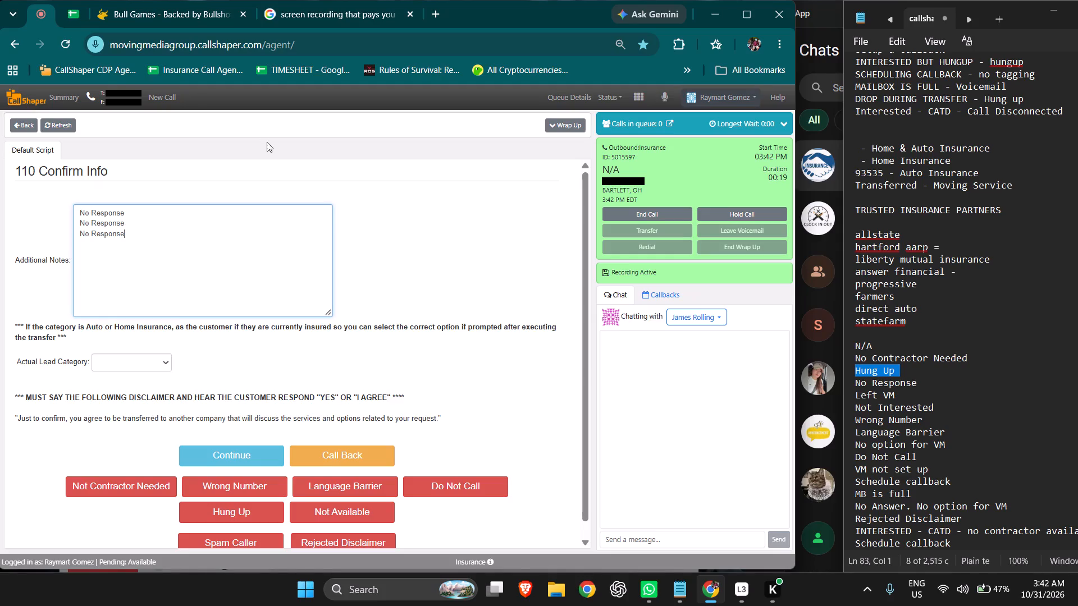
End the Bartlett call and finish its wrap-up with the Not Available disposition.
left_click(660, 218)
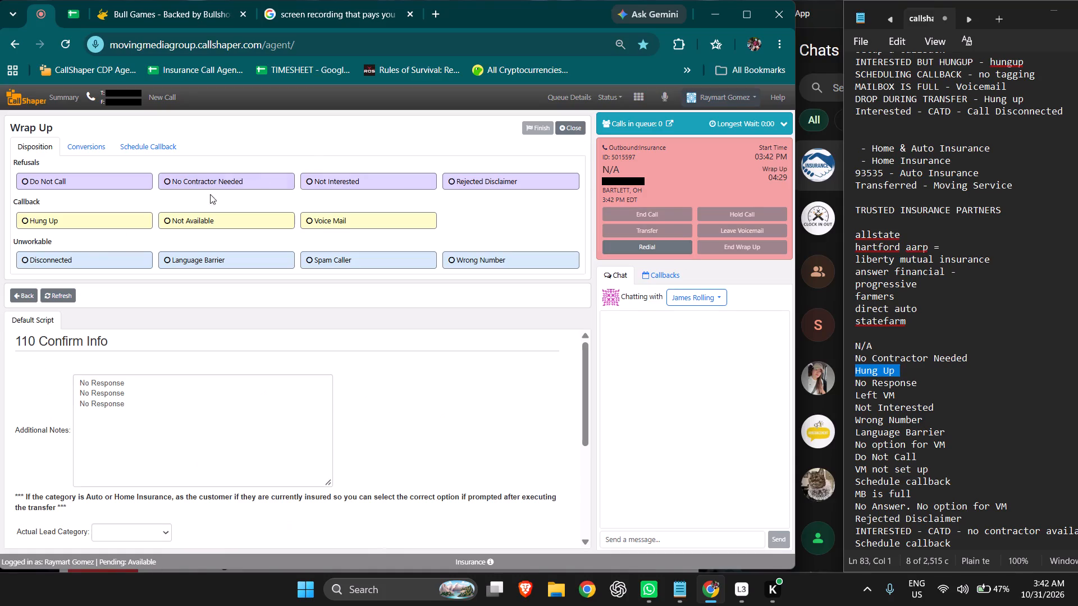
left_click(206, 208)
left_click(214, 221)
left_click(537, 126)
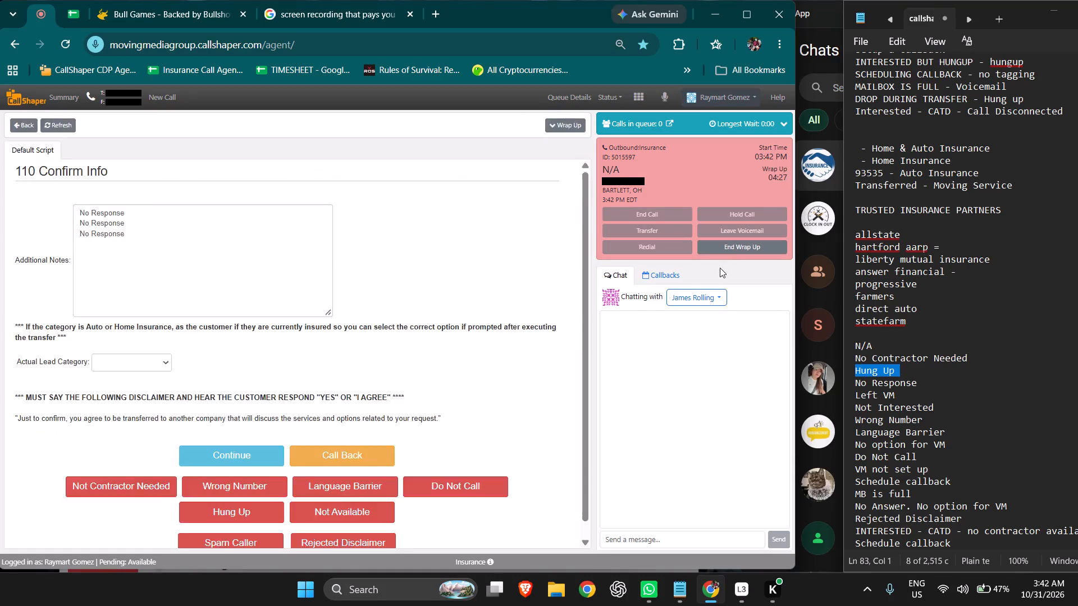
left_click(735, 257)
left_click(742, 249)
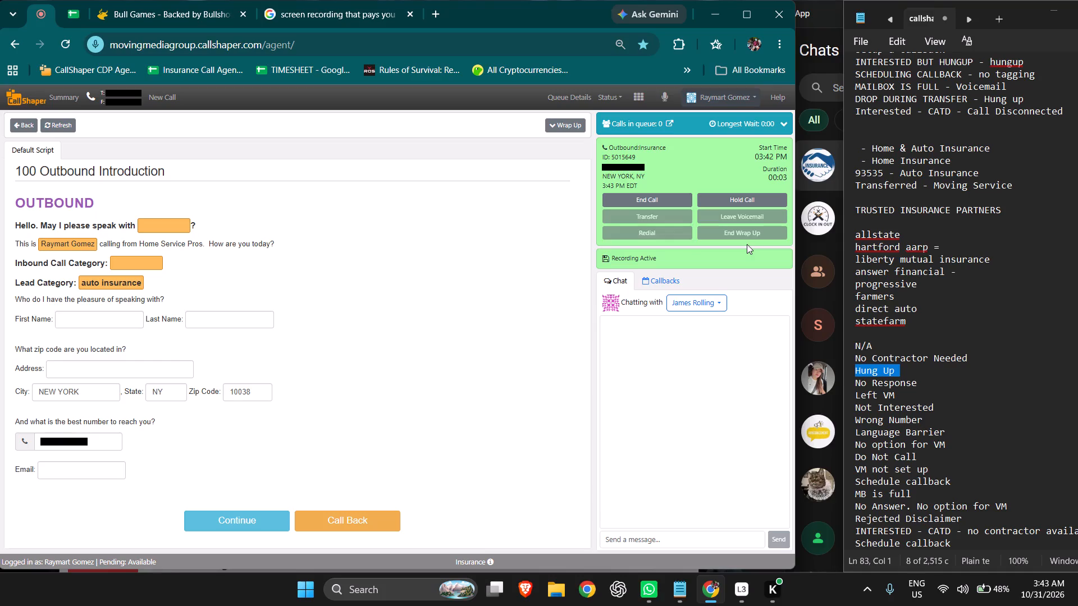
Enter N/A from the Notepad list as the New York caller's First Name and continue the script to Confirm Info.
left_click(853, 337)
left_click(851, 345)
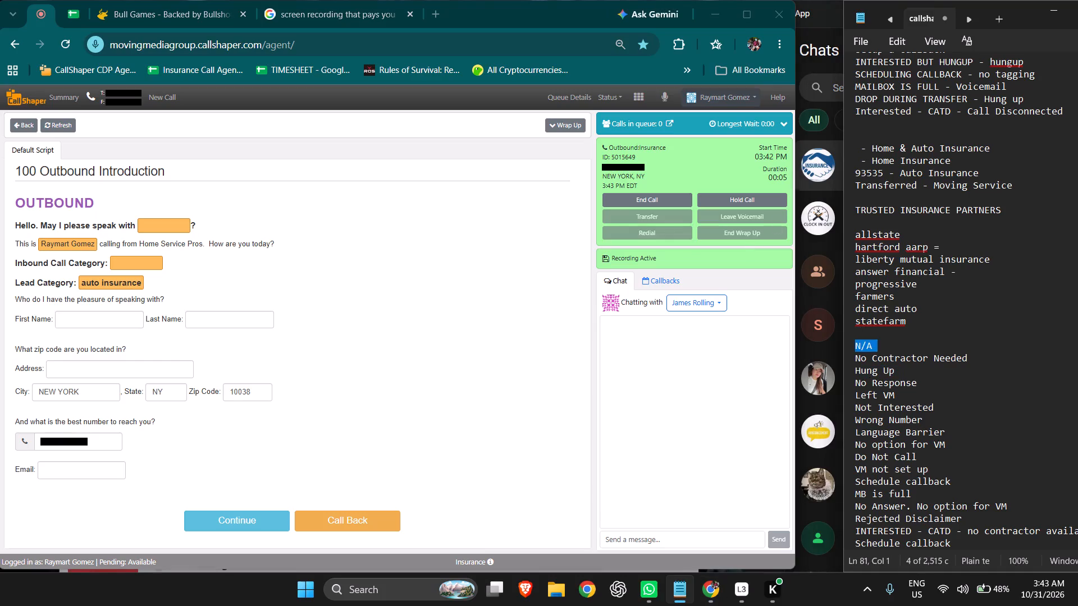
key("ctrl+c")
left_click(70, 317)
key("ctrl+v")
left_click(205, 518)
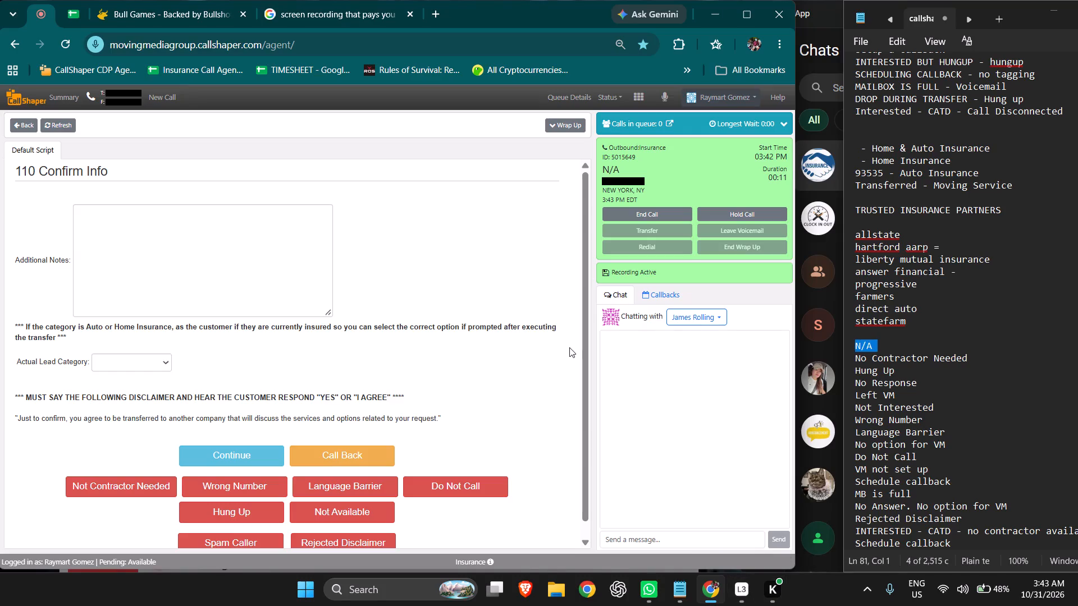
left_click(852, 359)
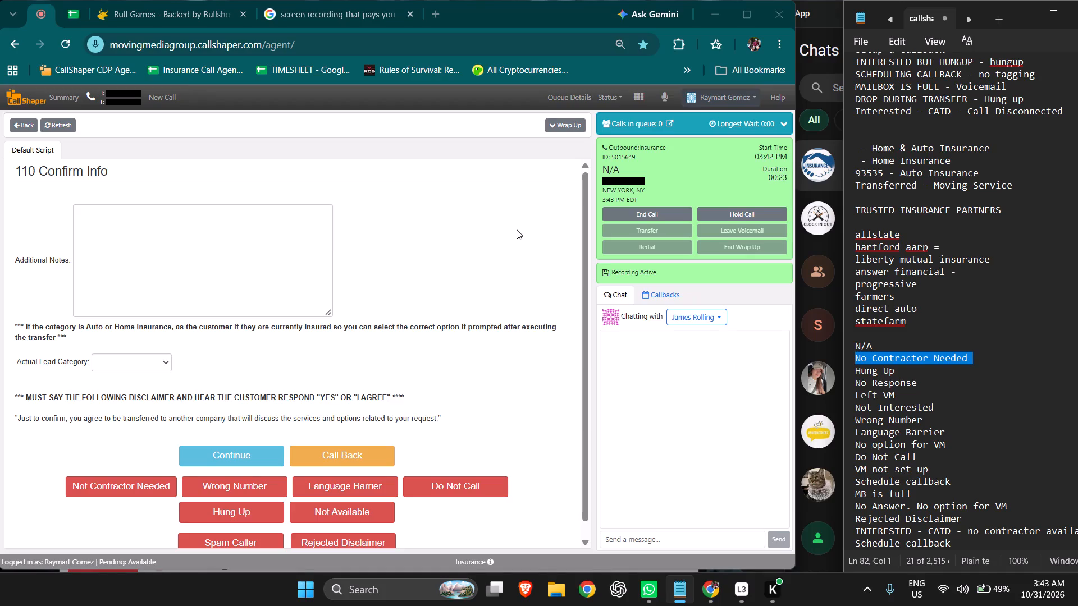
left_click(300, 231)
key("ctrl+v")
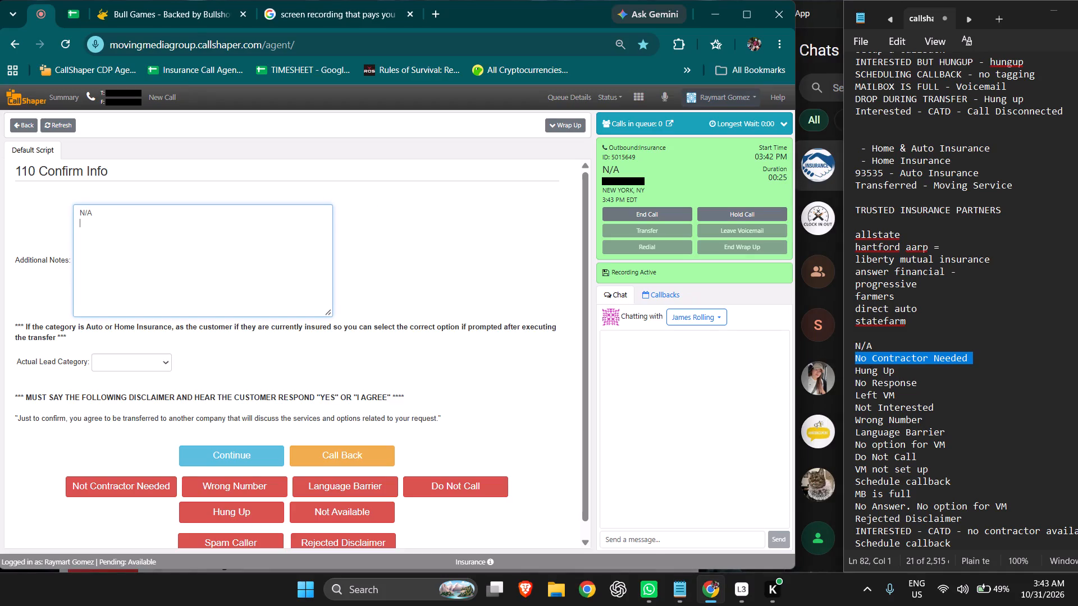
Replace the entire contents of the New York call's Additional Notes with "No Contractor Needed" from the Notepad list.
left_click(851, 355)
key("ctrl+c")
left_click(258, 253)
key("ctrl+a")
key("ctrl+v")
End the New York call and finish its wrap-up with the No Contractor Needed disposition.
left_click(630, 216)
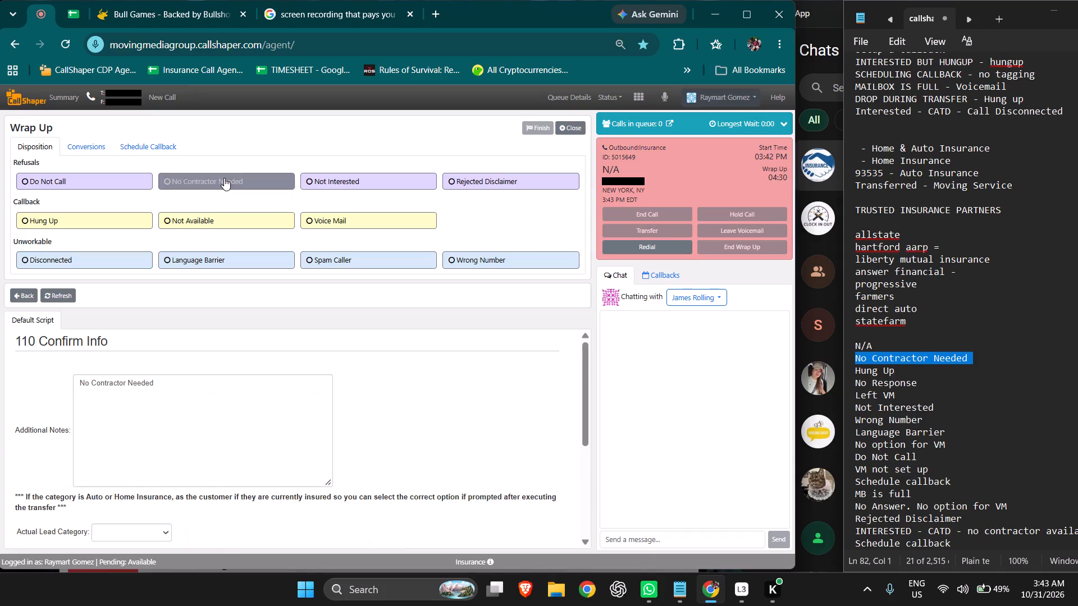
left_click(224, 178)
left_click(538, 123)
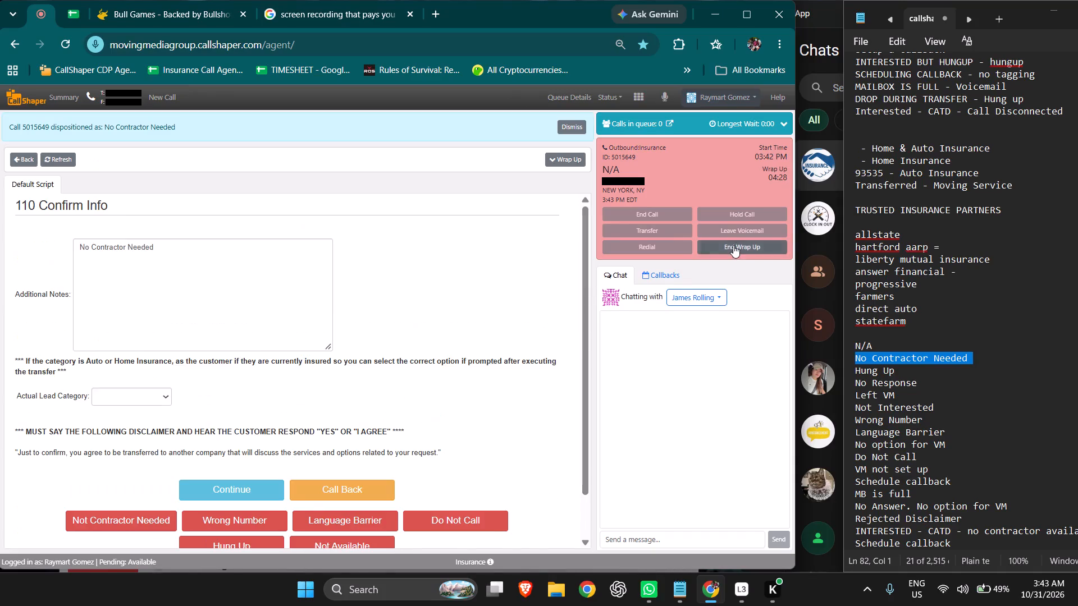
left_click(733, 245)
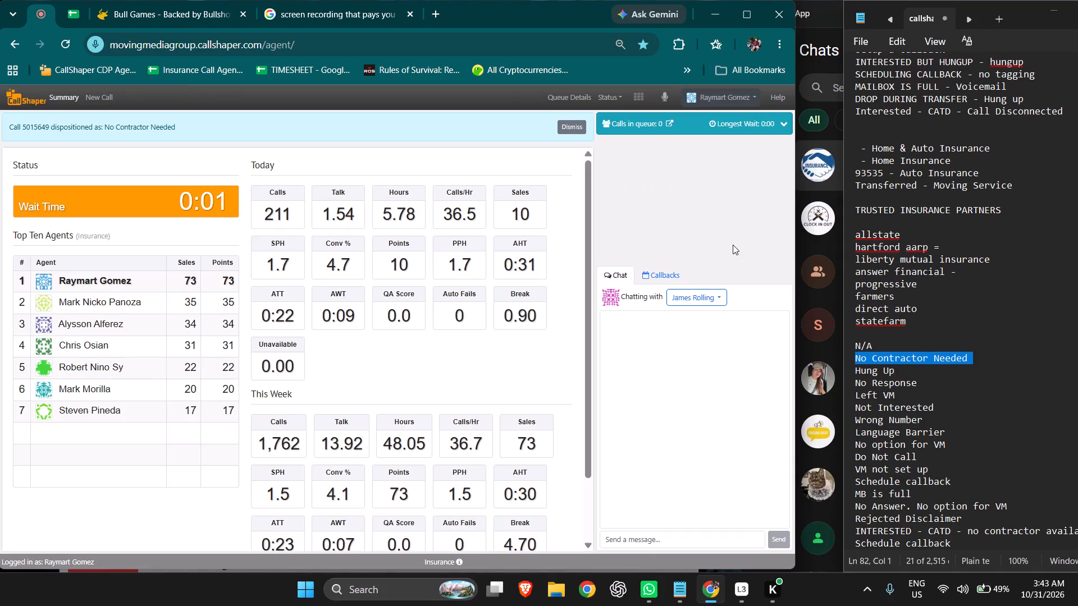
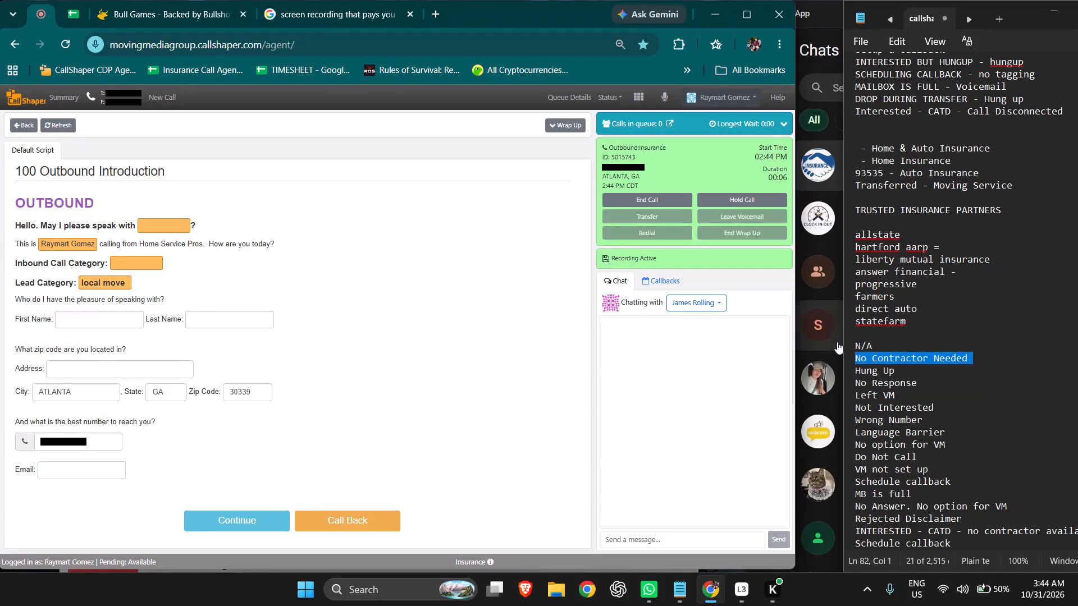
Enter N/A from the Notepad list as the Atlanta caller's First Name and continue the script to Confirm Info.
left_click(846, 348)
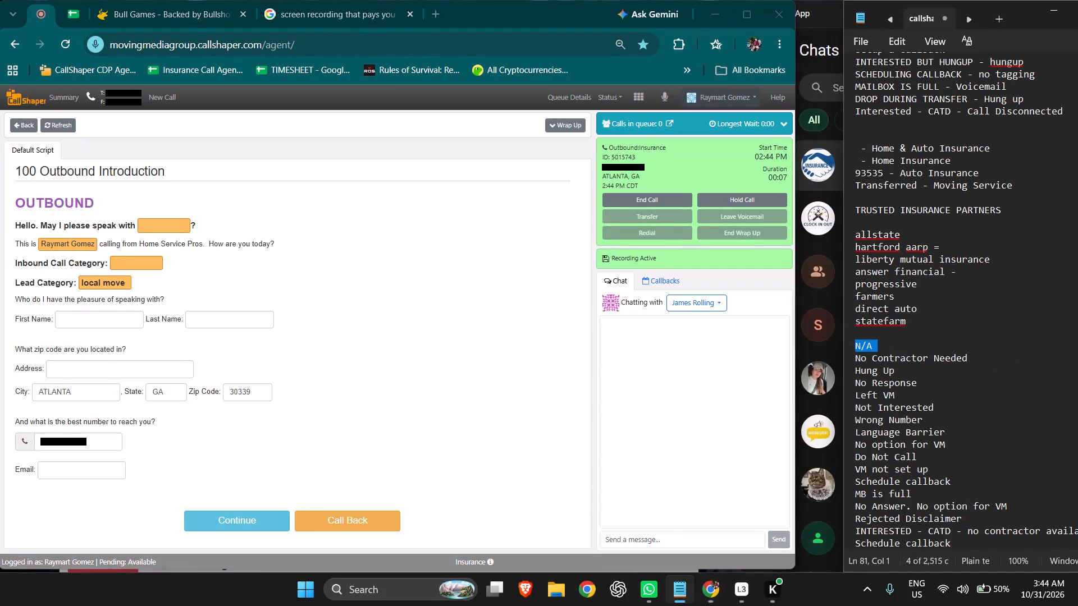
key("ctrl+c")
left_click(118, 322)
key("ctrl+v")
left_click(223, 520)
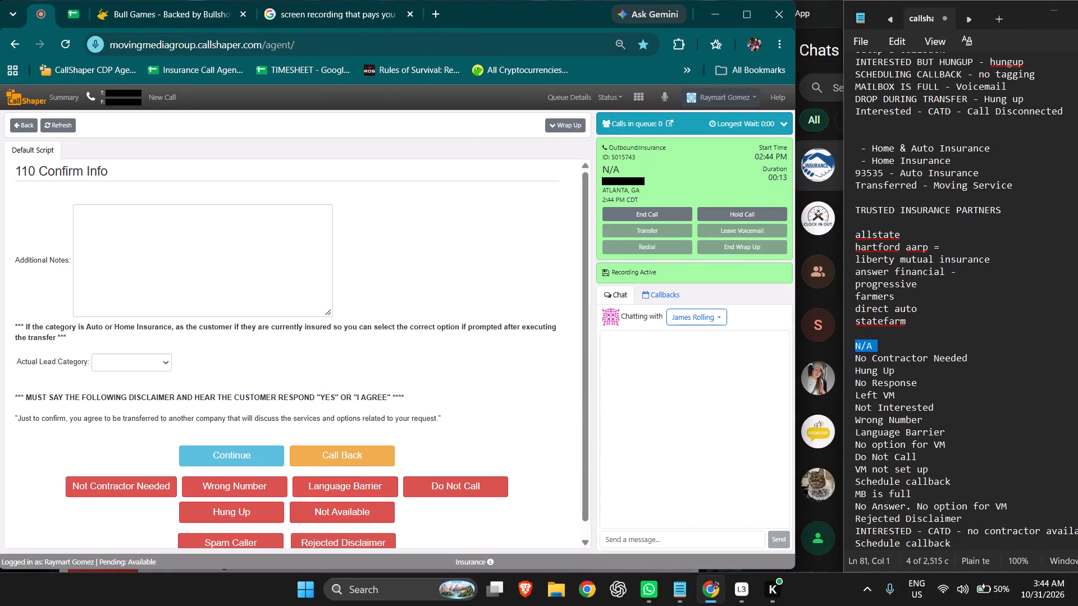
Fill the Atlanta call's Additional Notes with "No Response" from the Notepad list.
left_click(846, 380)
key("ctrl+c")
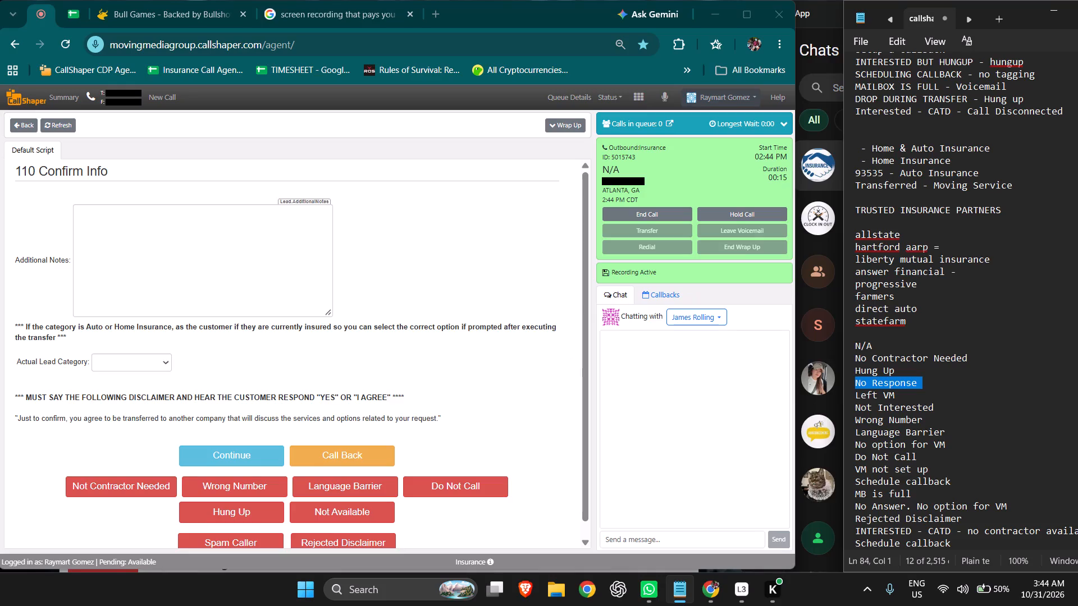
left_click(277, 252)
key("ctrl+v")
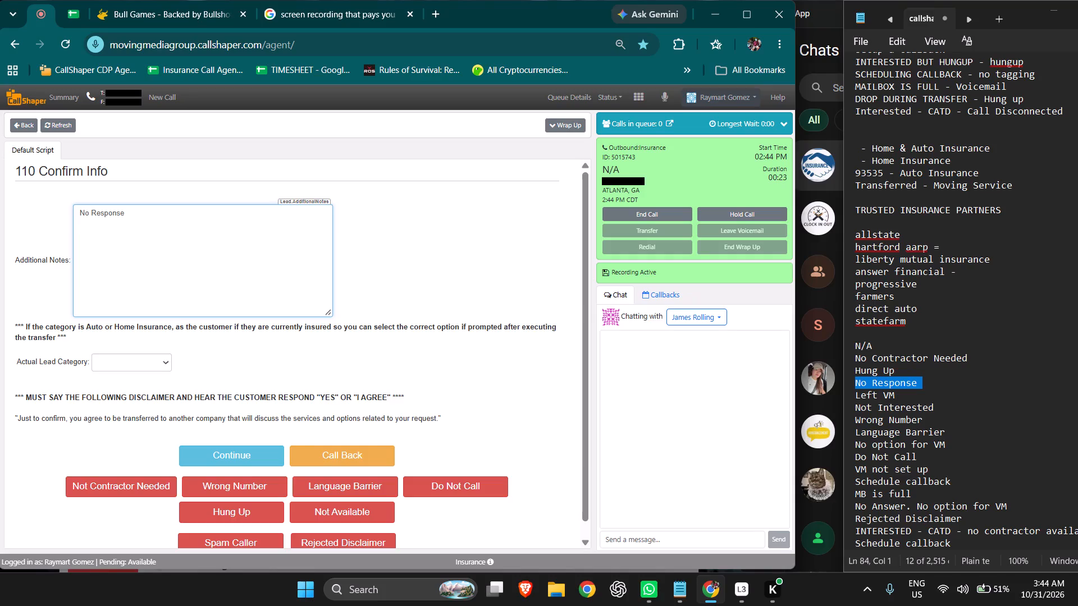
End the Atlanta call and finish its wrap-up with the Not Available disposition.
left_click(629, 212)
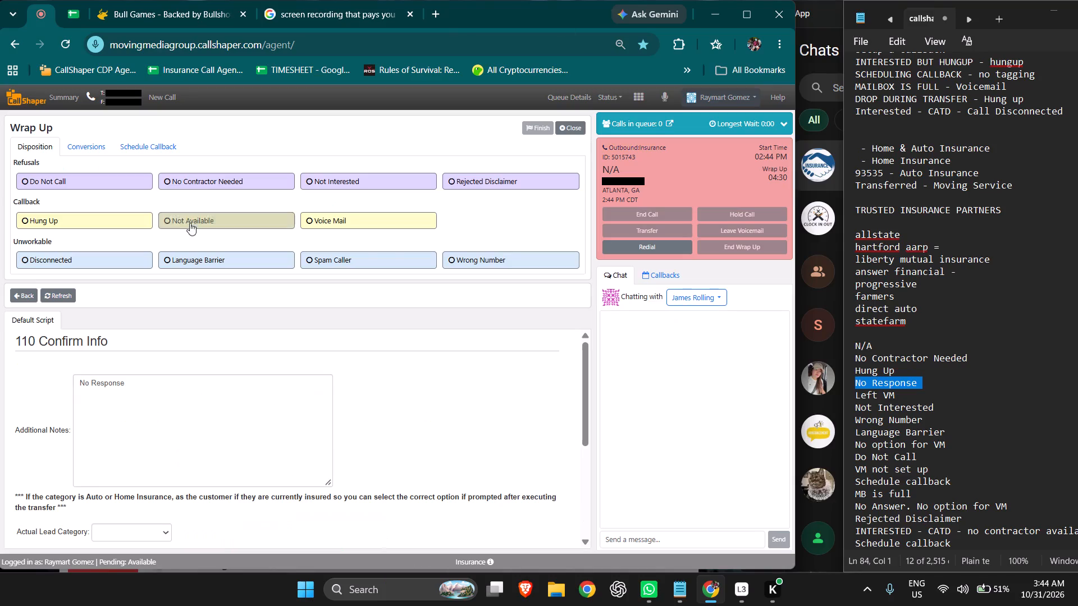
left_click(190, 223)
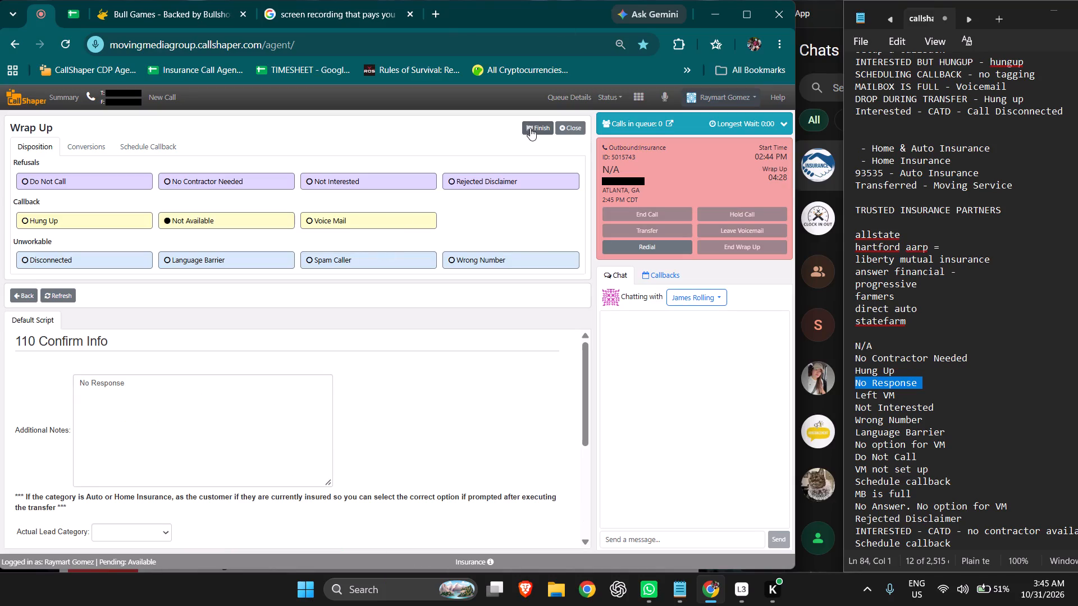
left_click(530, 128)
left_click(754, 245)
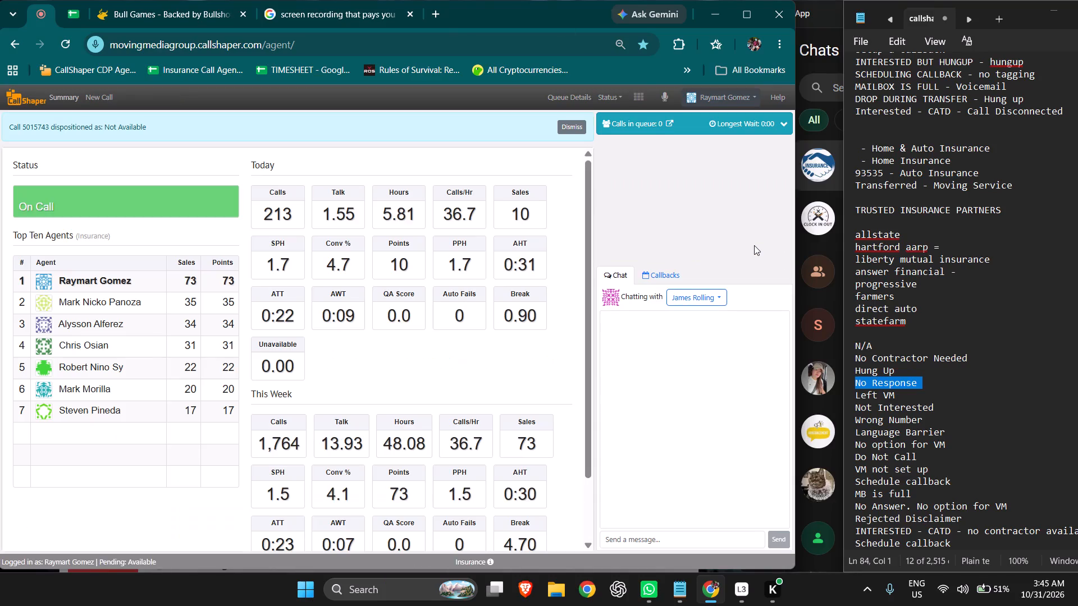
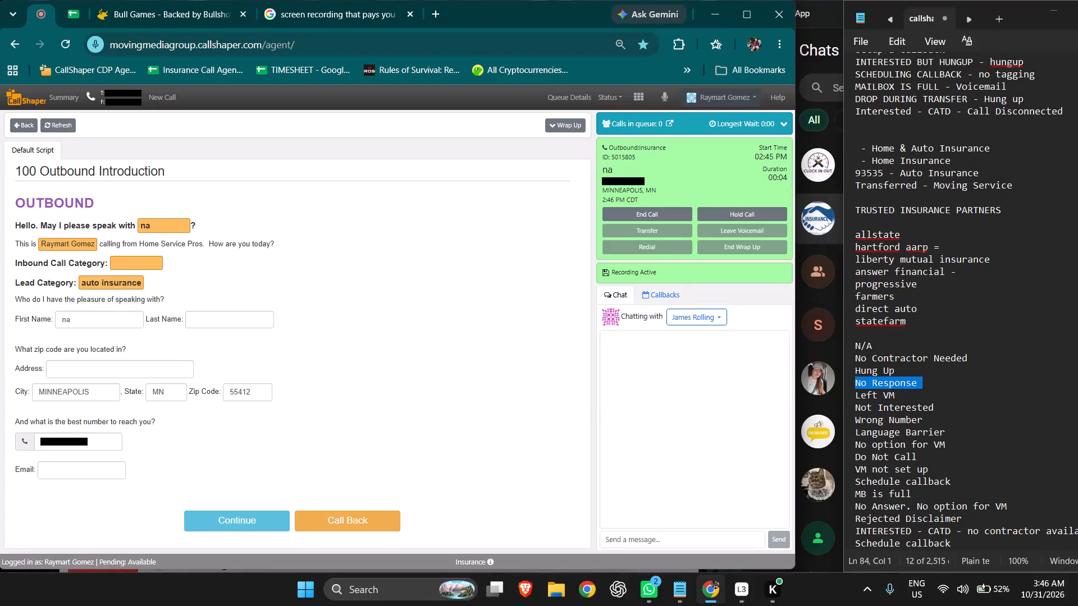
Replace the Minneapolis caller's First Name with N/A copied from the Notepad list and continue the script.
left_click(844, 345)
key("ctrl+c")
left_click_drag(92, 322, 24, 326)
key("ctrl+v")
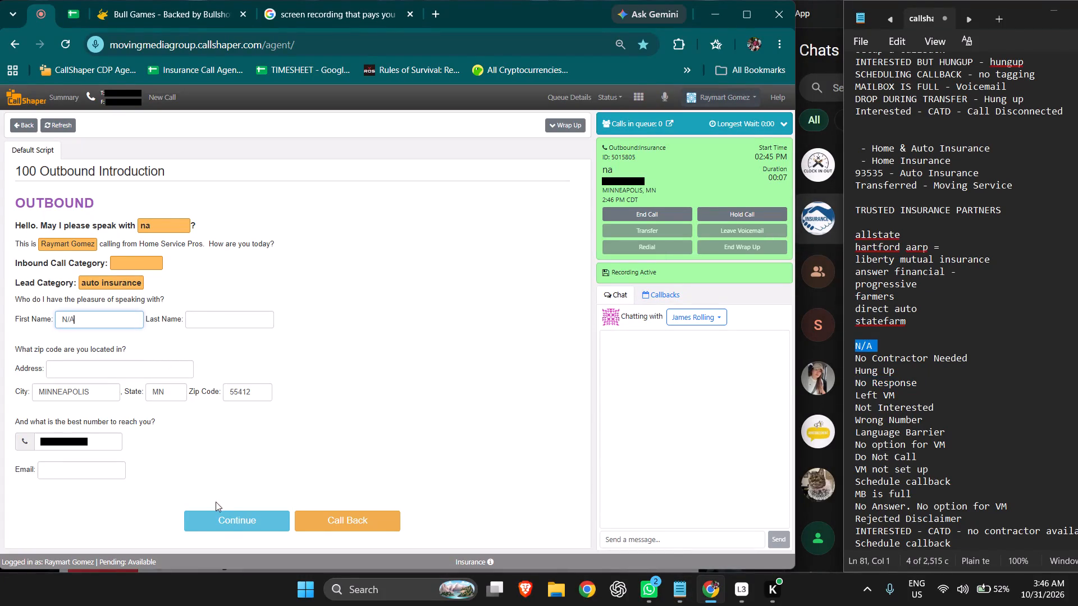
left_click(225, 512)
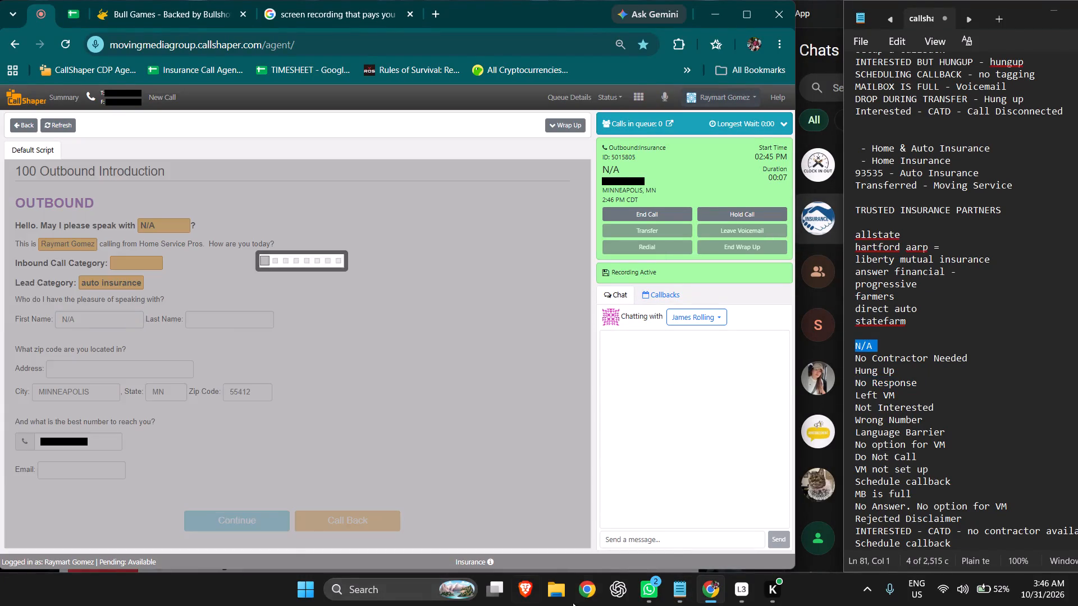
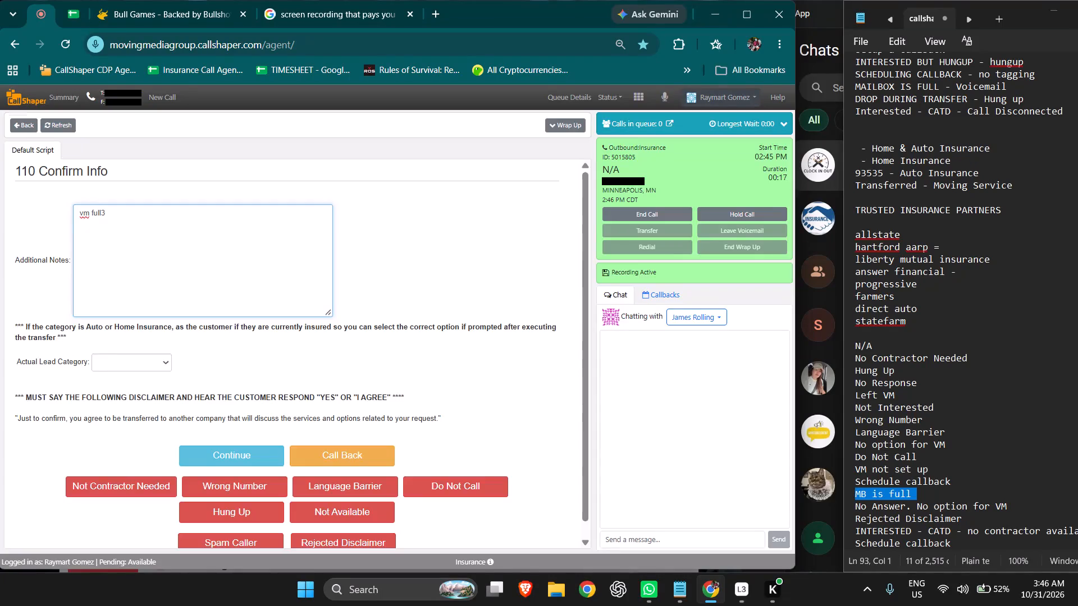
Correct the first line of the Additional Notes to "vm full" and add the copied "MB is full" on the line below.
key("BackSpace")
key("BackSpace")
key("Return")
key("ctrl+v")
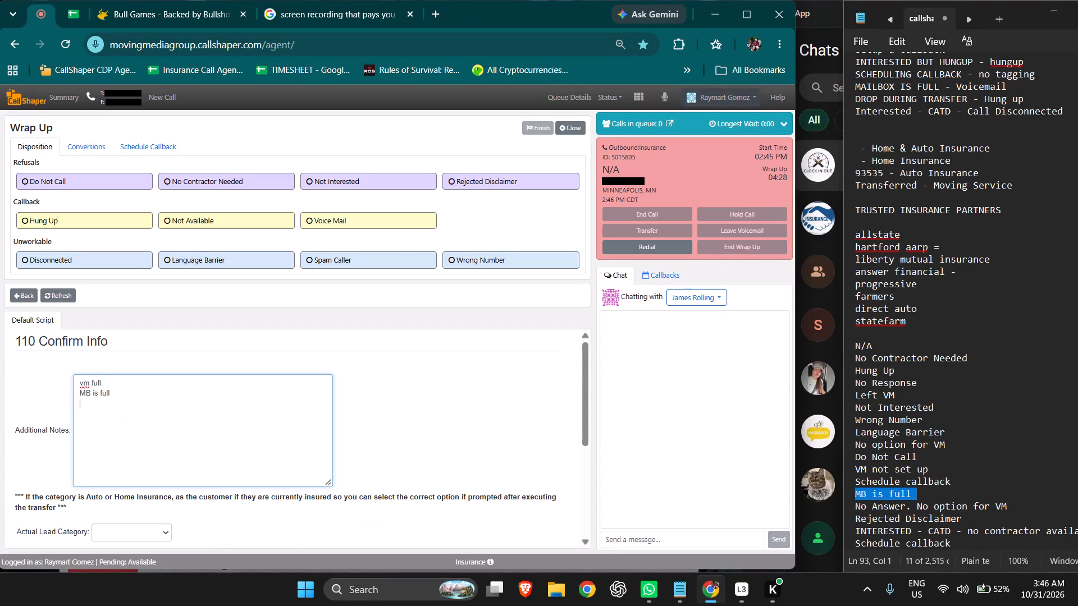
Disposition the Minneapolis call as Voice Mail and finish its wrap-up.
left_click(326, 223)
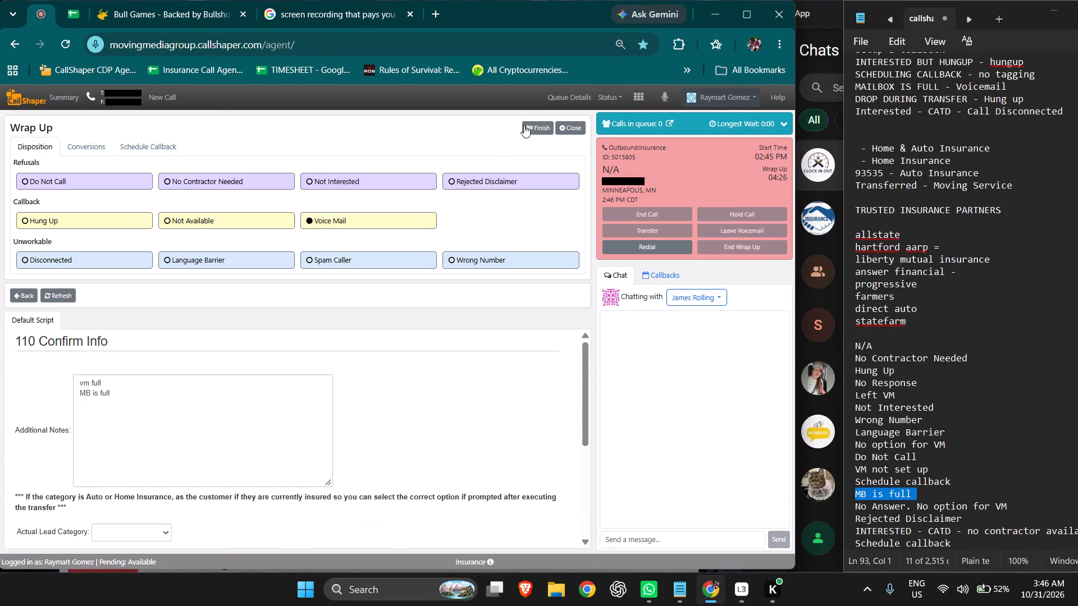
left_click(524, 125)
left_click(729, 251)
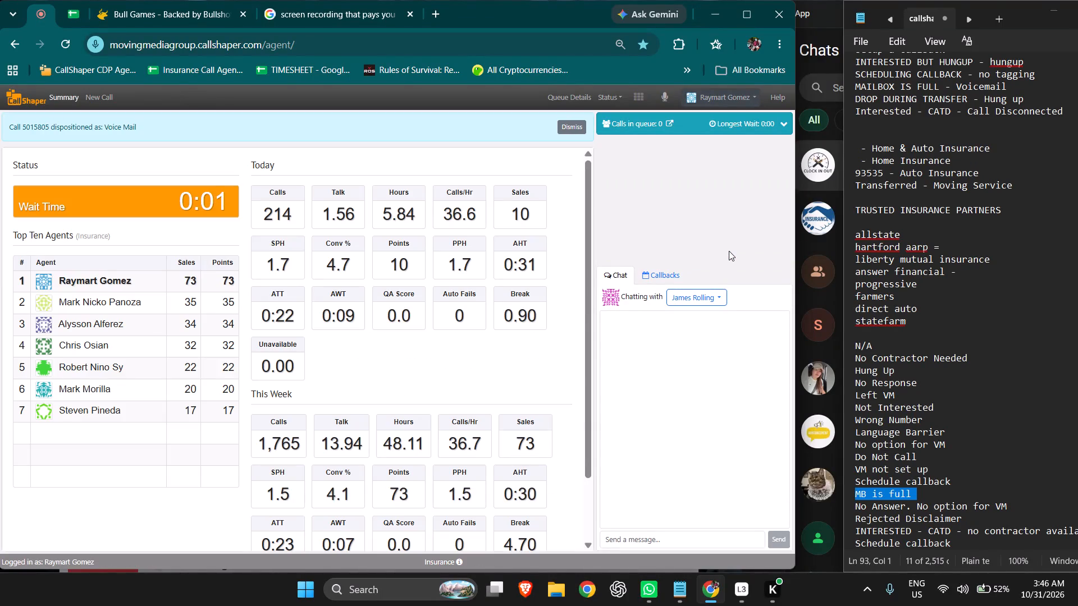
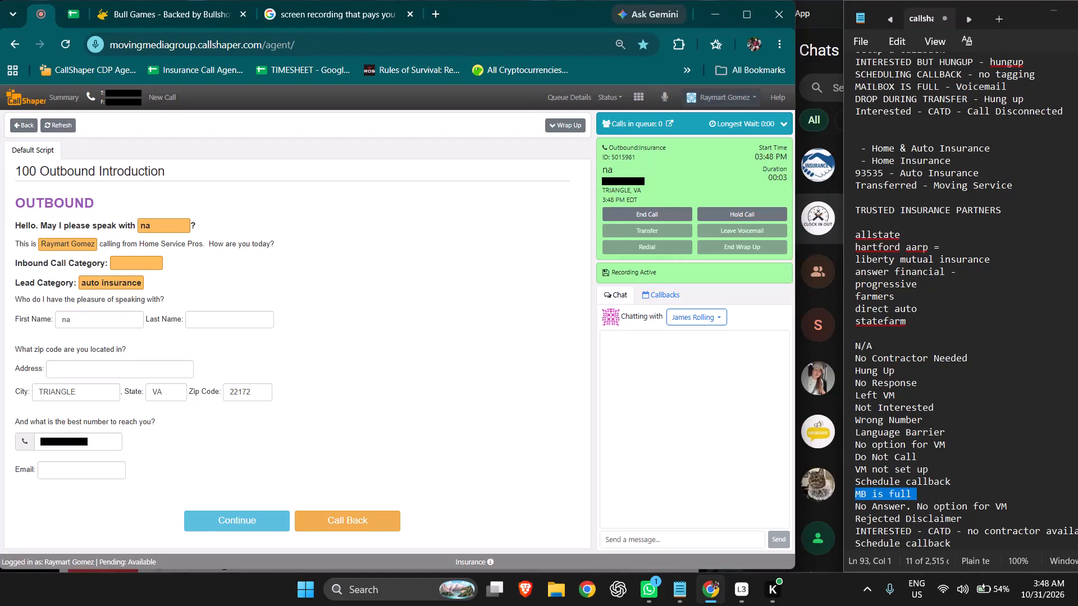
Replace the Triangle, VA caller's first name with "N/A" copied from the Notepad list and continue to the Confirm Info page.
left_click(849, 345)
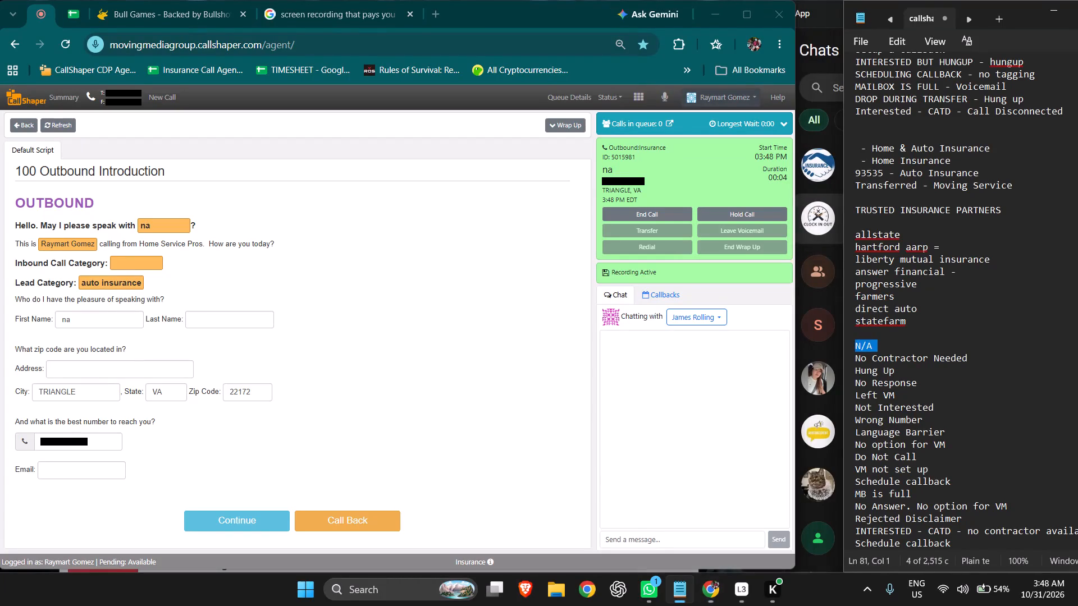
key("ctrl+c")
left_click_drag(90, 330, 27, 336)
key("ctrl+v")
left_click(97, 342)
double_click(100, 322)
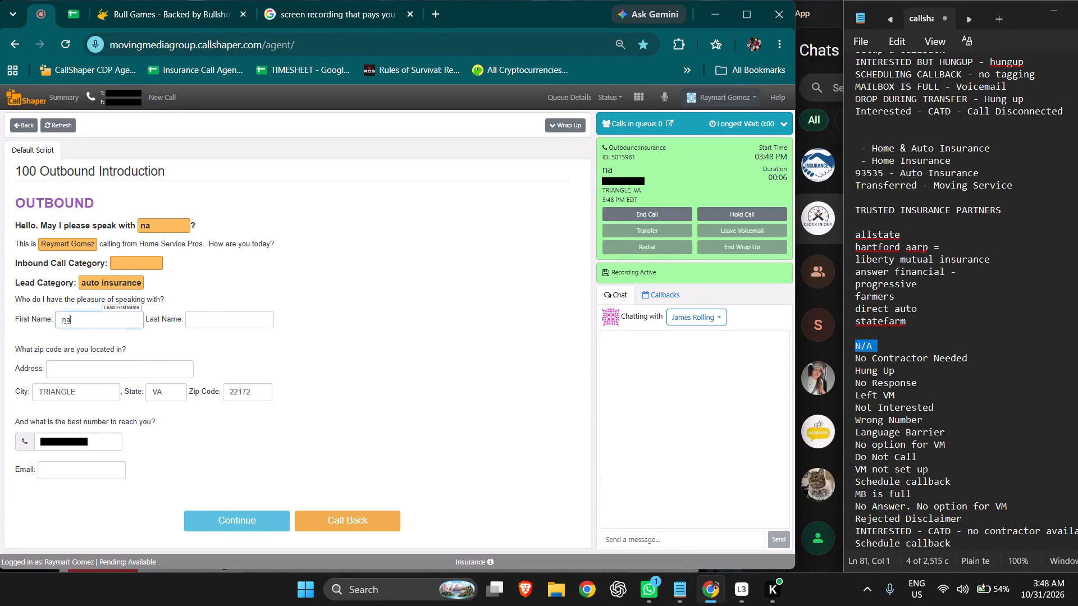
key("ctrl+v")
left_click(230, 522)
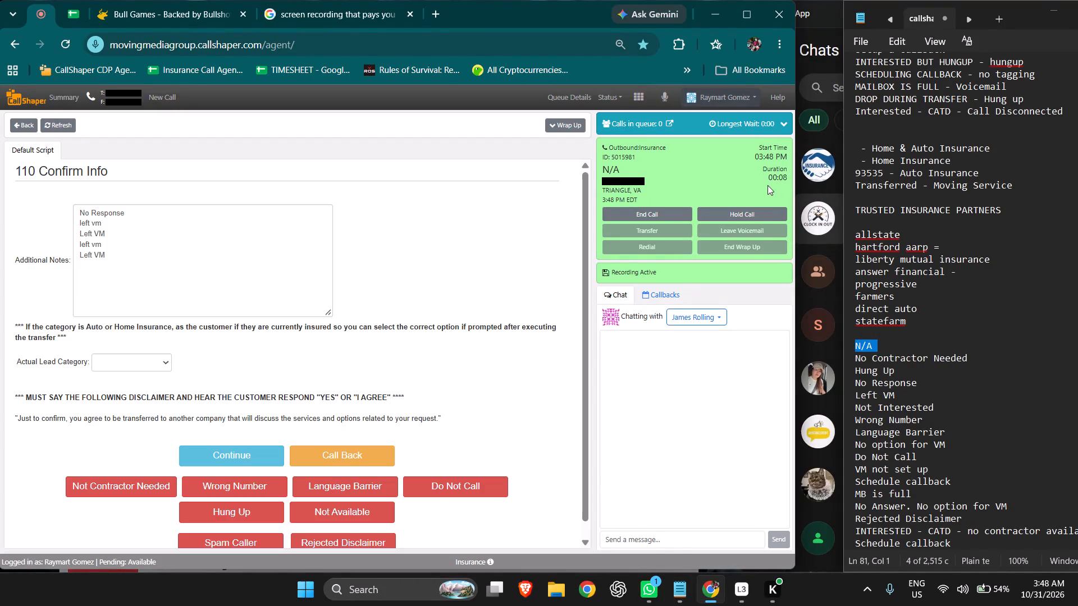
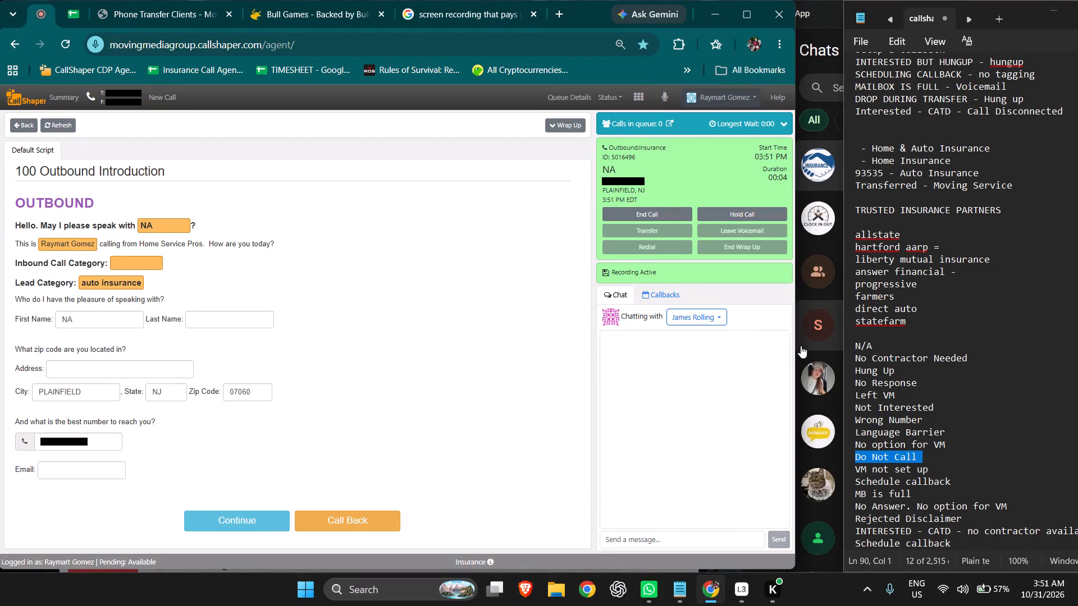
Replace the Plainfield, NJ caller's first name with "N/A" copied from the Notepad list and continue to the Confirm Info page.
double_click(847, 336)
left_click(848, 346)
key("ctrl+c")
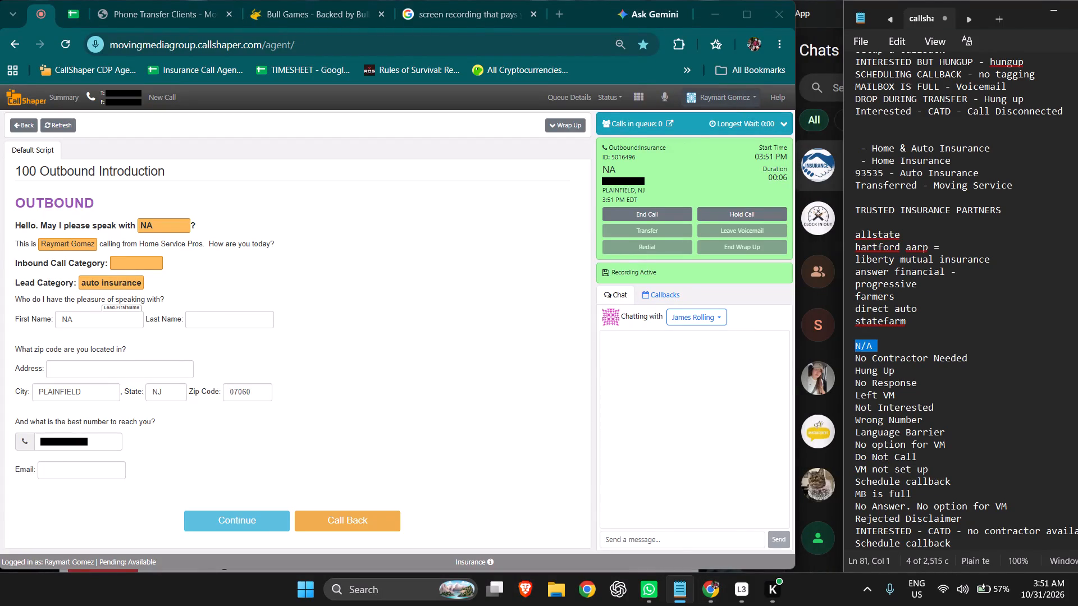
left_click_drag(85, 325, 2, 322)
key("ctrl+v")
left_click(220, 530)
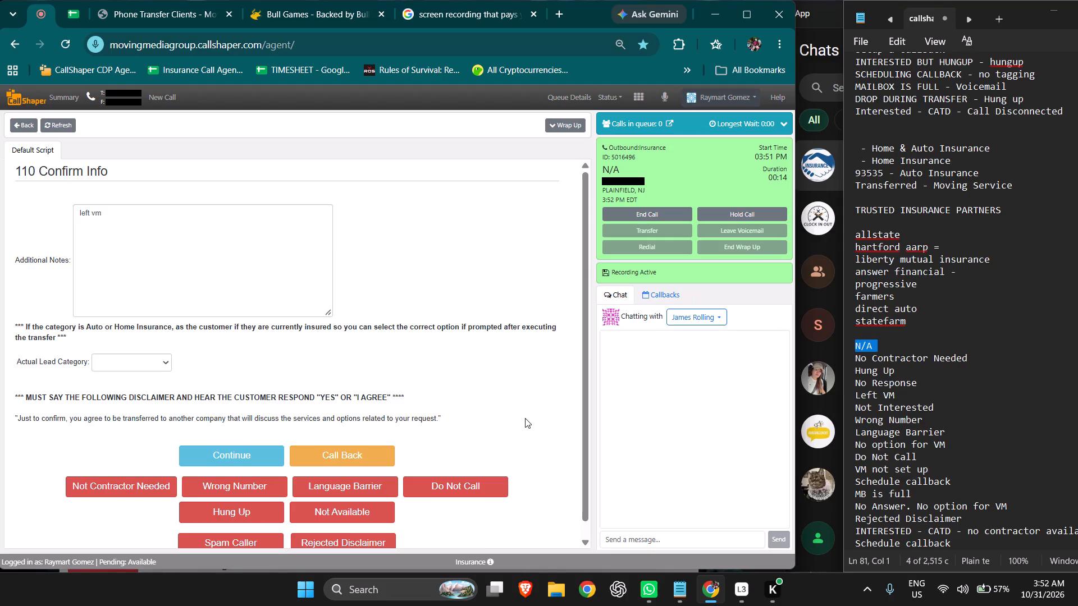
Add "Left VM" from the Notepad list on a new line below the existing text in the Additional Notes.
left_click(852, 396)
key("ctrl+c")
left_click(127, 228)
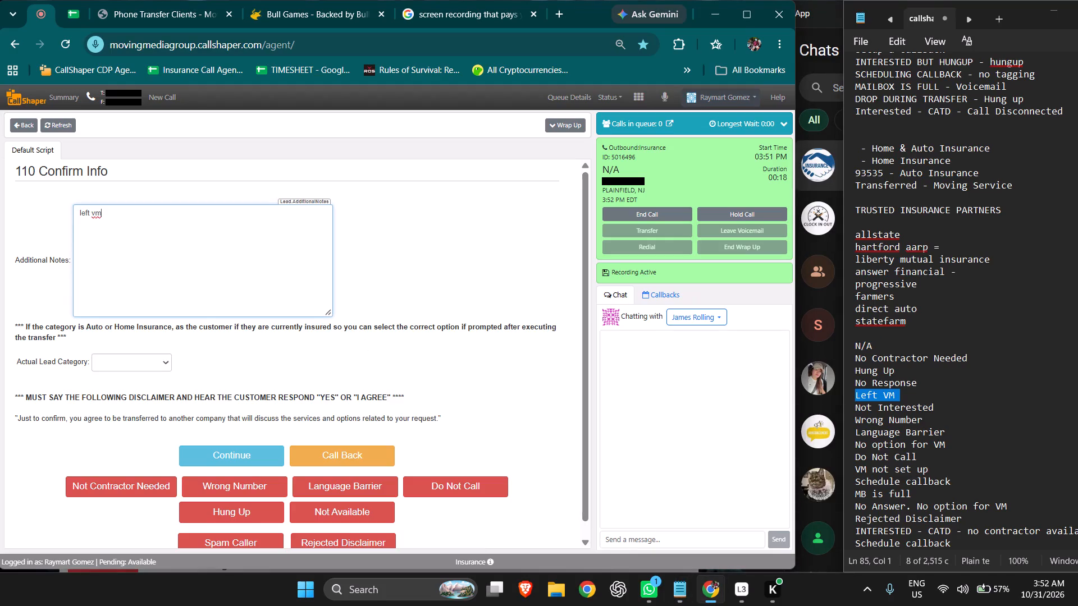
key("Return")
key("ctrl+v")
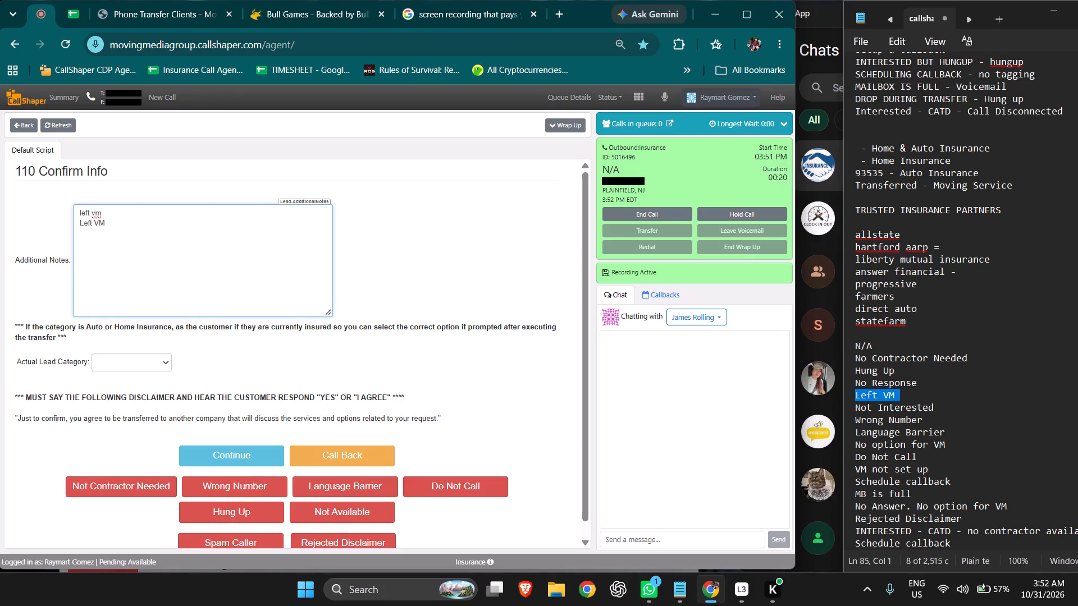
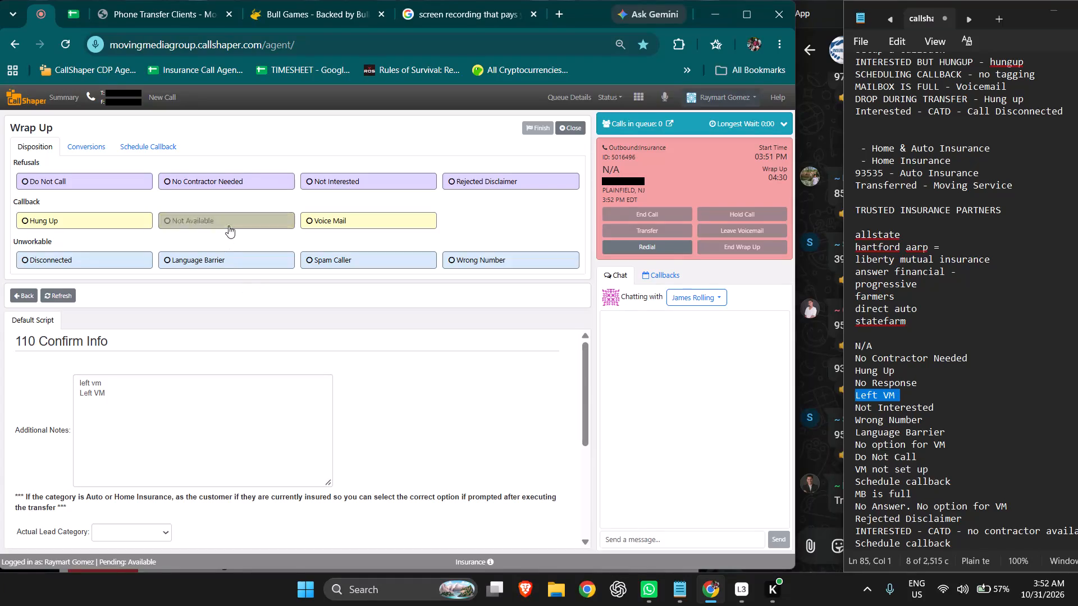
Disposition the Plainfield, NJ call as Not Available, finish it and end the wrap-up.
left_click(229, 226)
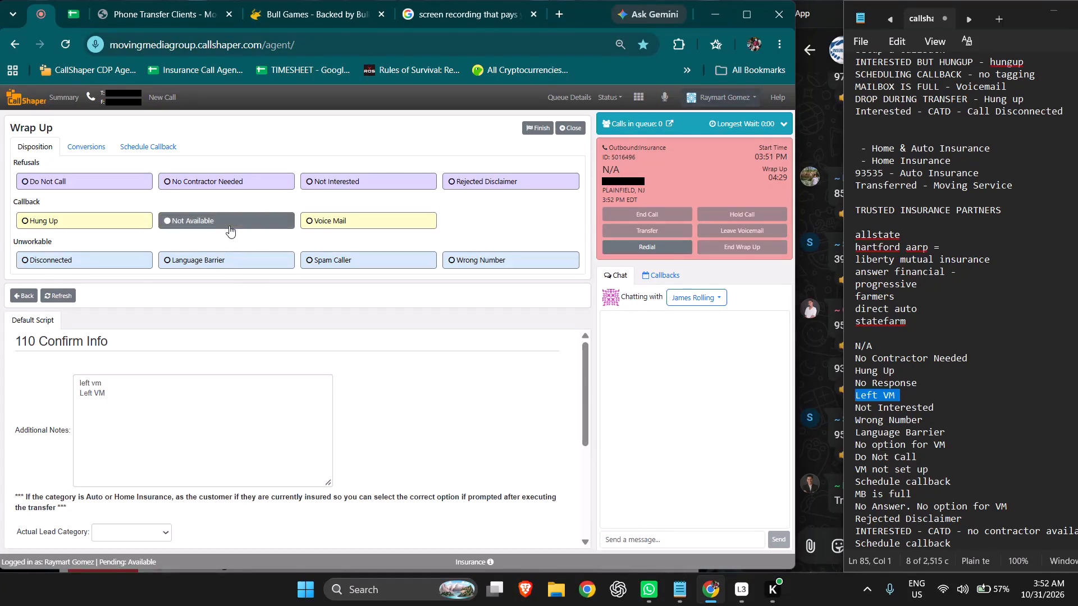
left_click(532, 122)
left_click(732, 249)
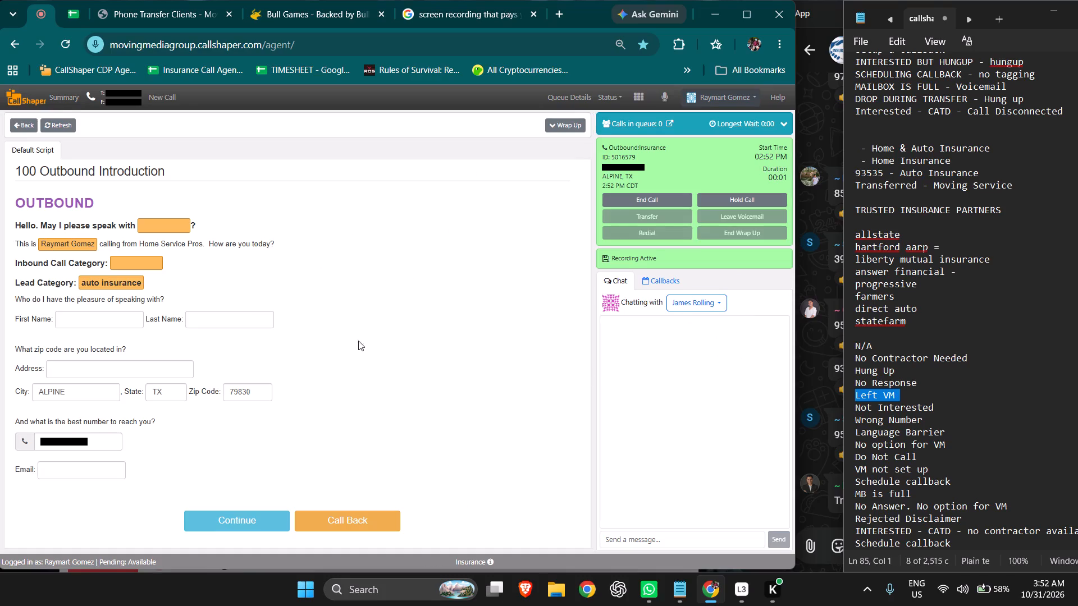
Fill the Alpine, TX caller's first name with "N/A" copied from the Notepad list and continue to the Confirm Info page.
left_click(852, 338)
left_click(852, 345)
key("ctrl+c")
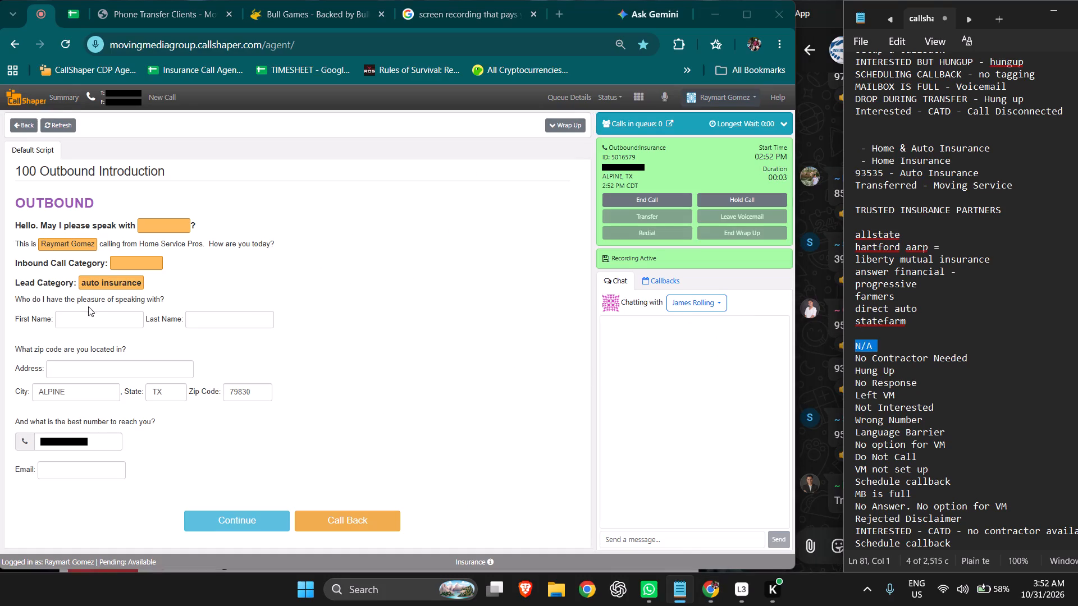
left_click(91, 313)
key("ctrl+v")
left_click(249, 516)
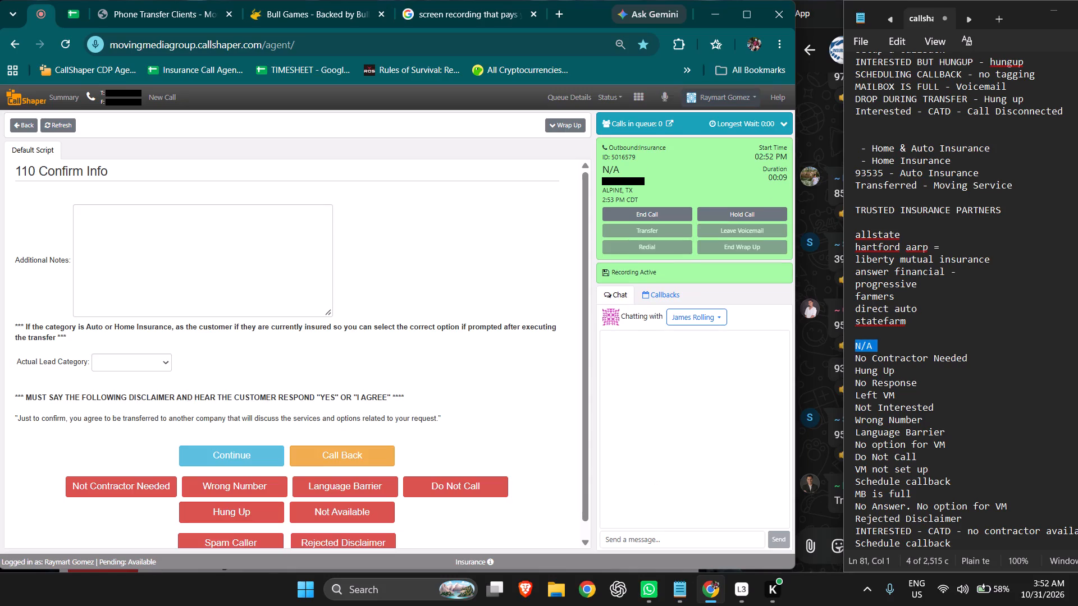
Add "No Response" from the Notepad list to the Additional Notes of the Alpine, TX call.
left_click(849, 380)
key("ctrl+c")
left_click(176, 267)
key("ctrl+v")
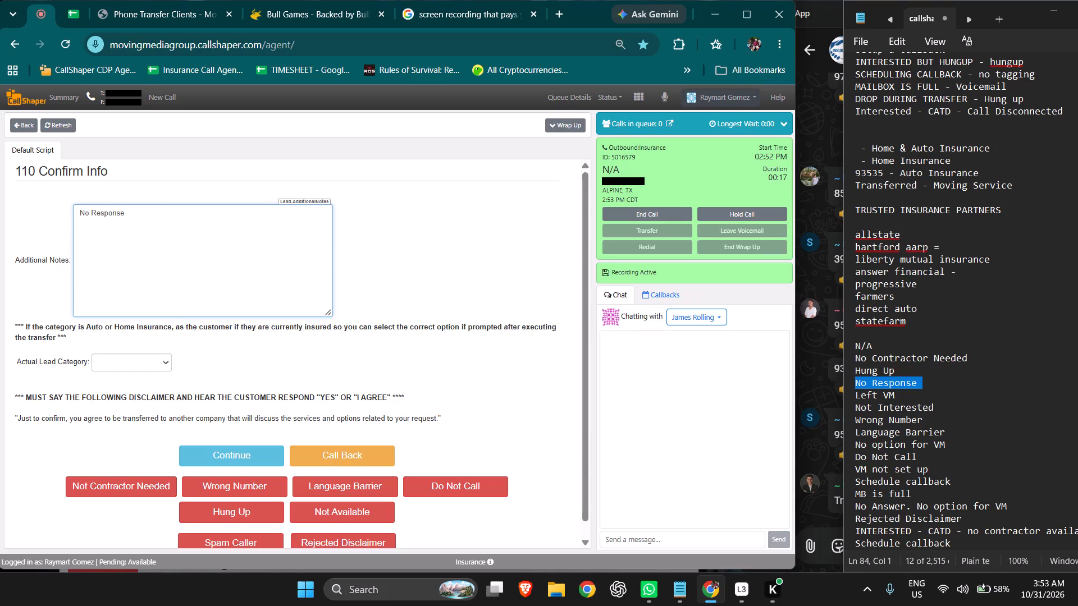
End the Alpine, TX call, disposition it as Not Available and end the wrap-up.
left_click(667, 213)
left_click(231, 213)
left_click(532, 126)
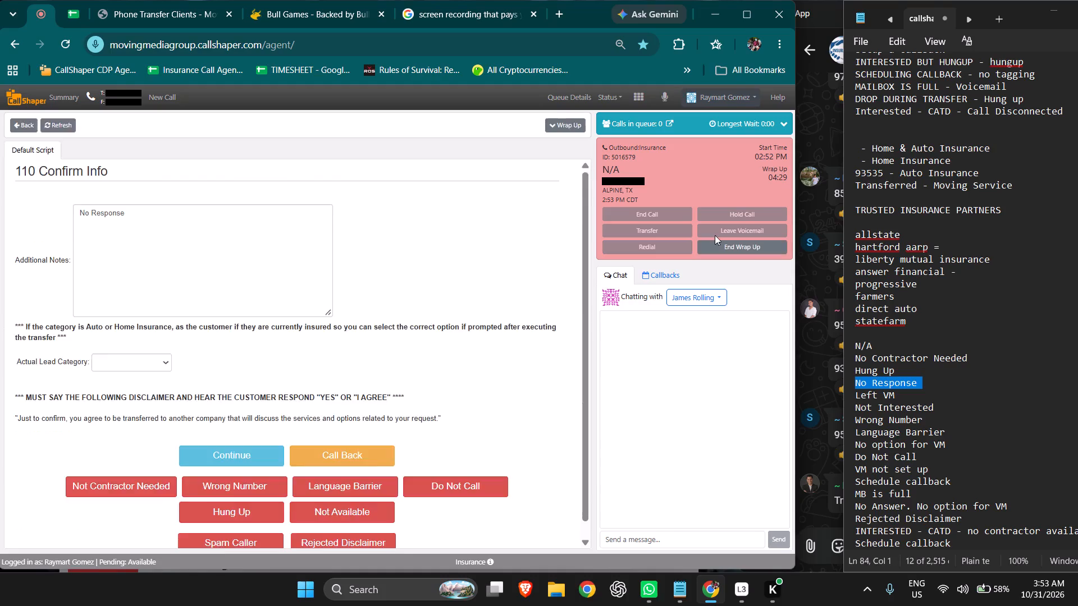
left_click(747, 252)
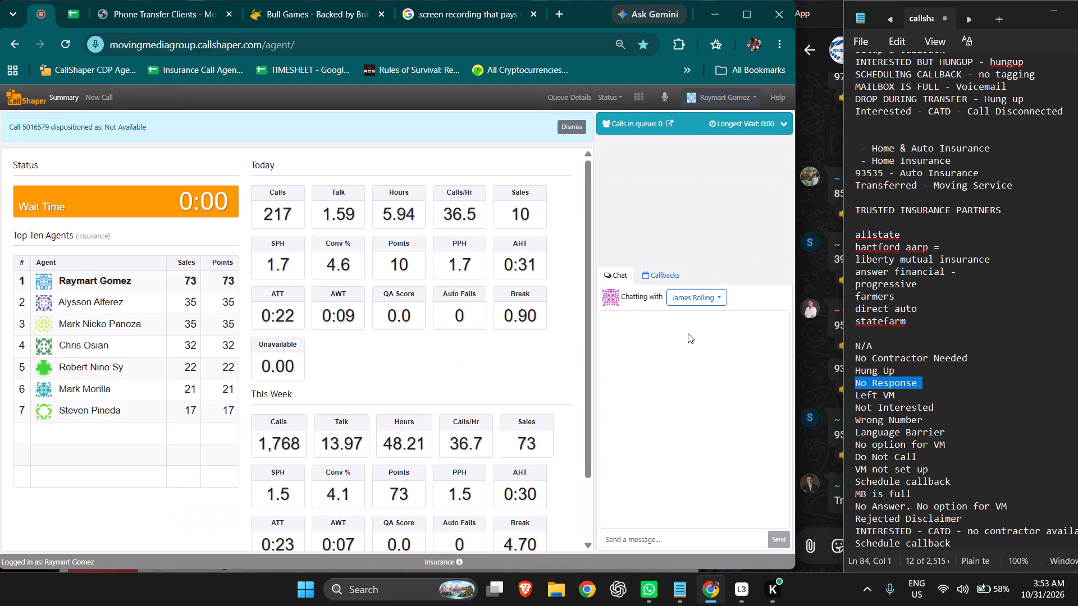
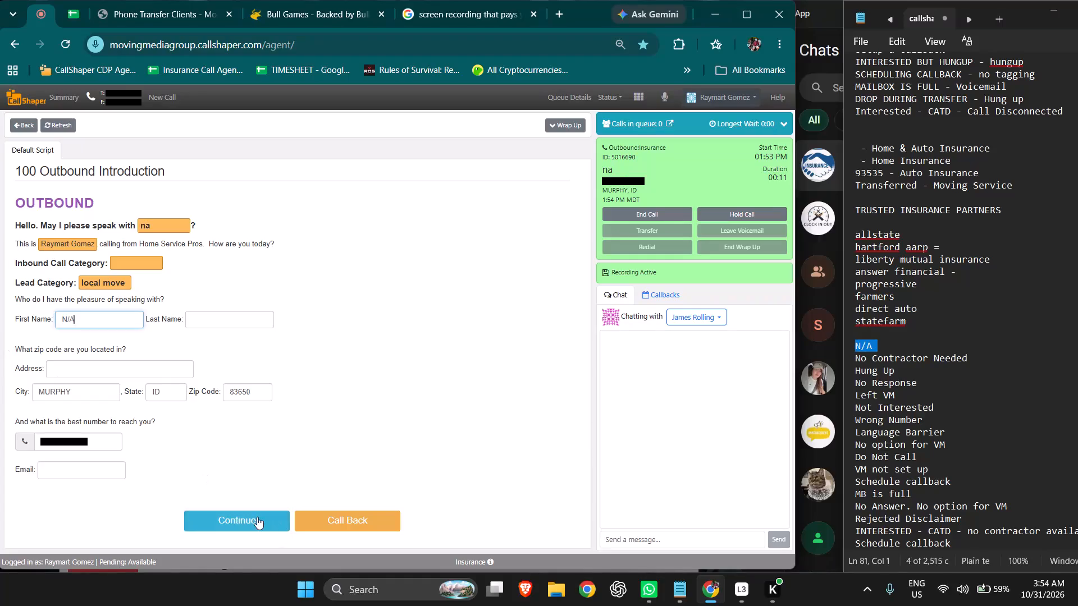
Add "No Response" from the Notepad list on a new line in the Additional Notes of the Murphy, ID call.
left_click(853, 381)
key("ctrl+c")
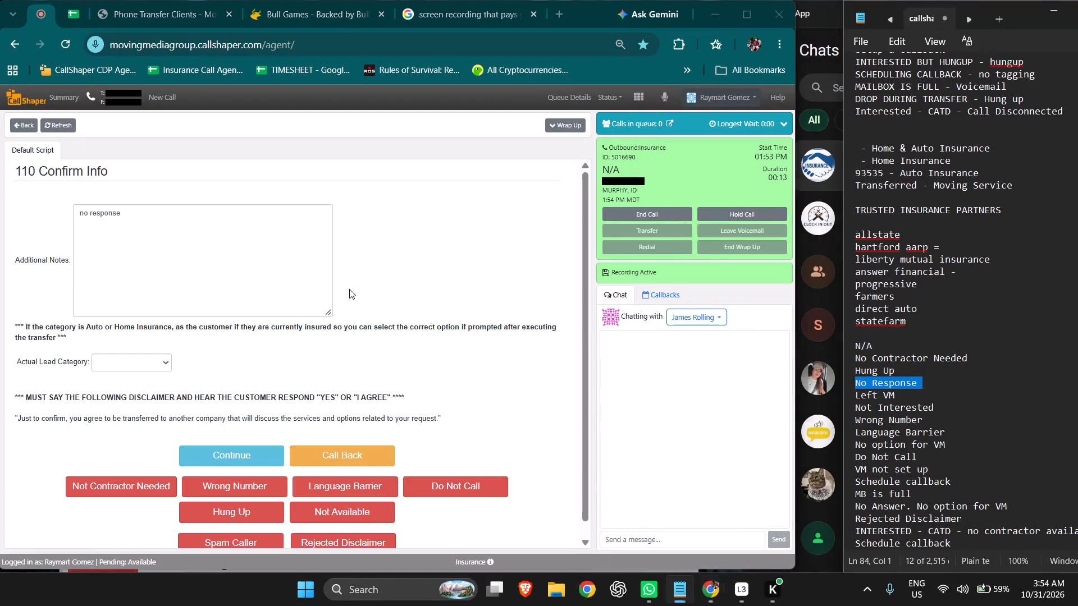
left_click(349, 289)
left_click(307, 285)
key("Return")
key("ctrl+v")
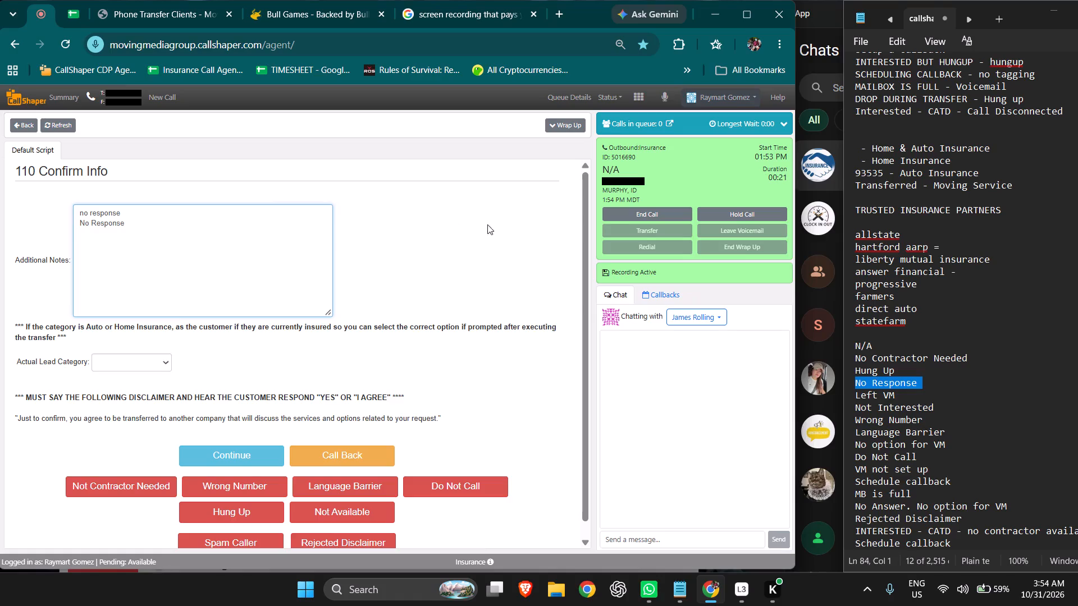
End the Murphy, ID call, disposition it as Not Available and end the wrap-up.
left_click(626, 213)
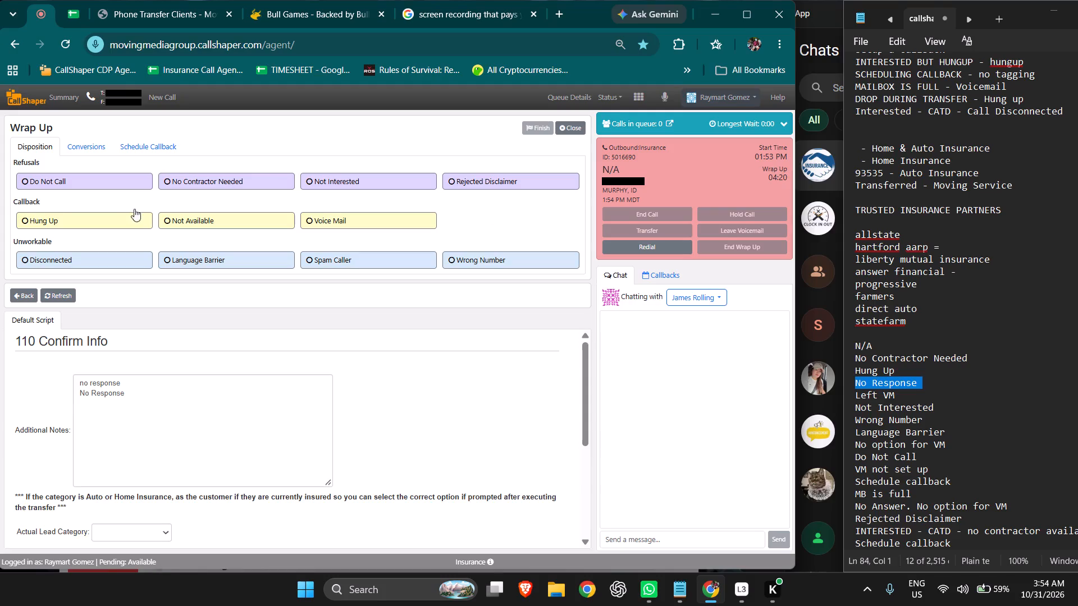
left_click(209, 222)
left_click(532, 122)
left_click(705, 249)
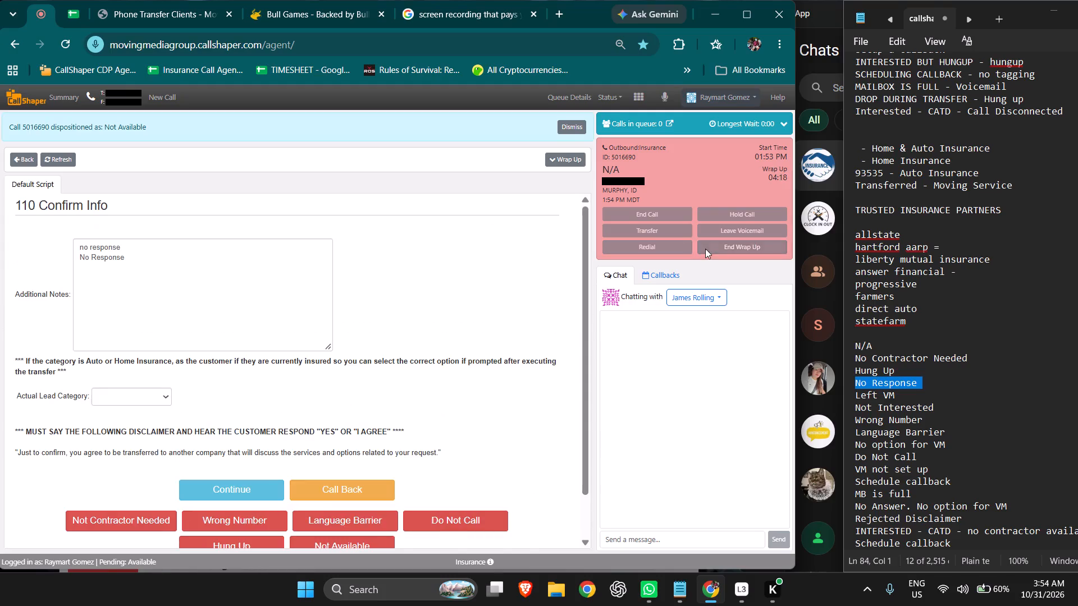
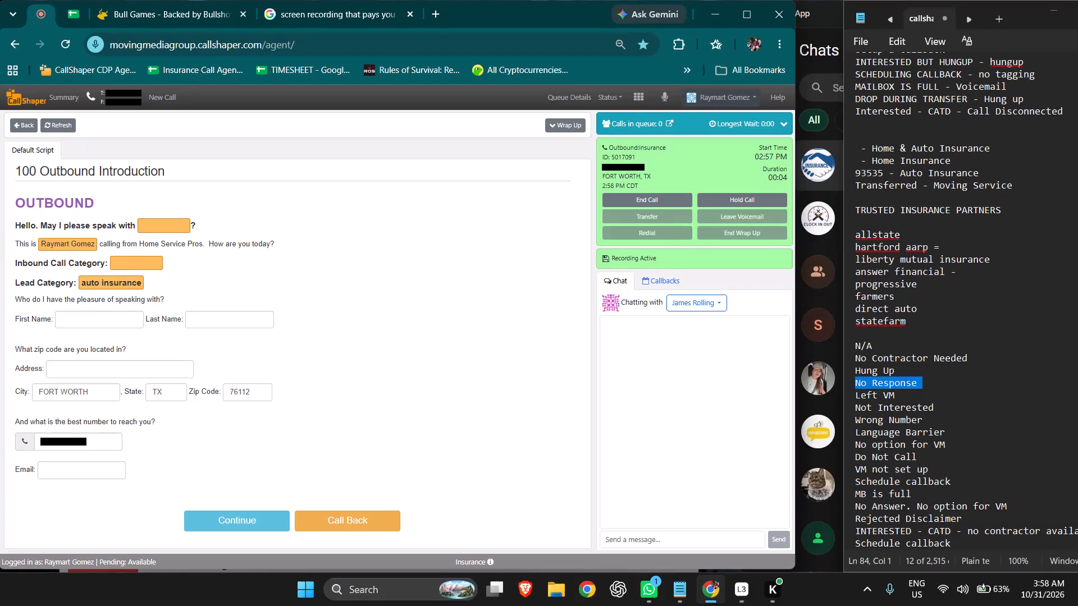
Enter "N/A" from the Notepad list as the First Name for the Fort Worth, TX call and continue to the Confirm Info page.
left_click(853, 343)
key("ctrl+c")
left_click(101, 329)
key("ctrl+v")
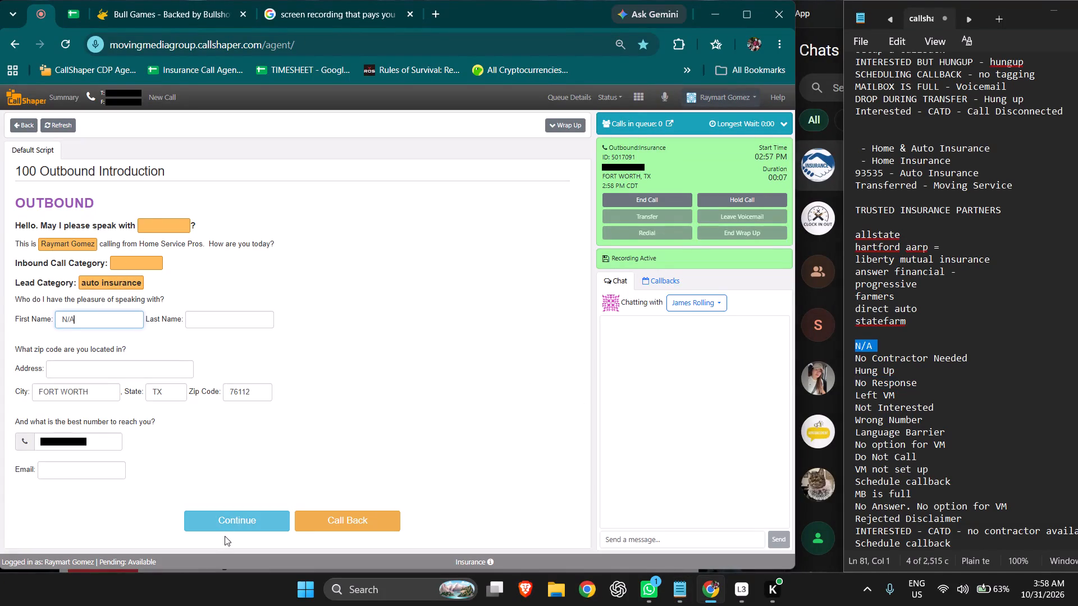
left_click(226, 530)
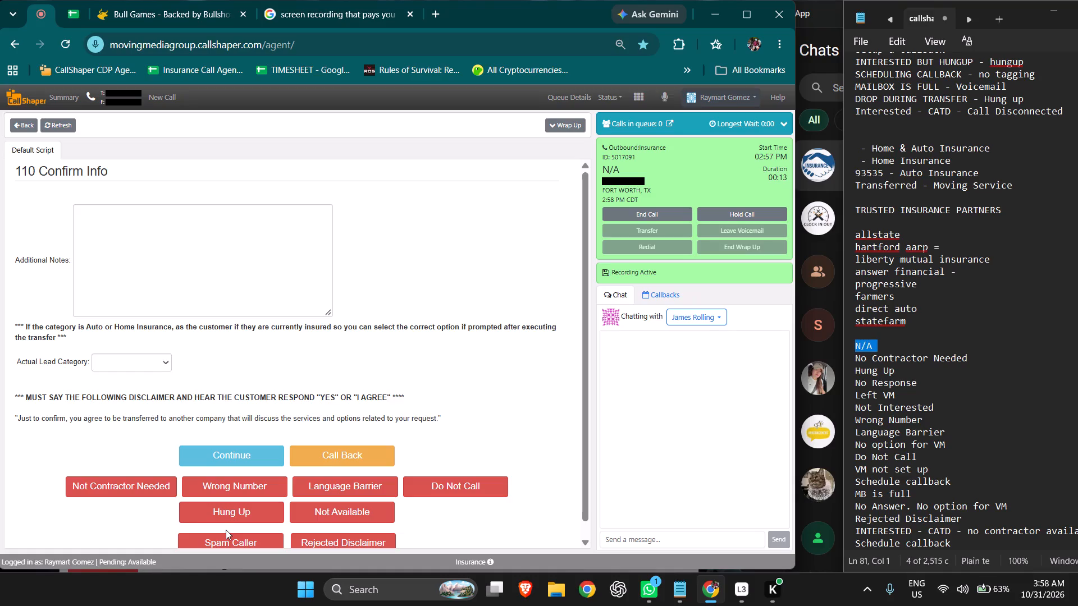
Copy "No Contractor Needed" from the Notepad list into the Additional Notes of the Fort Worth, TX call.
left_click(847, 353)
key("ctrl+c")
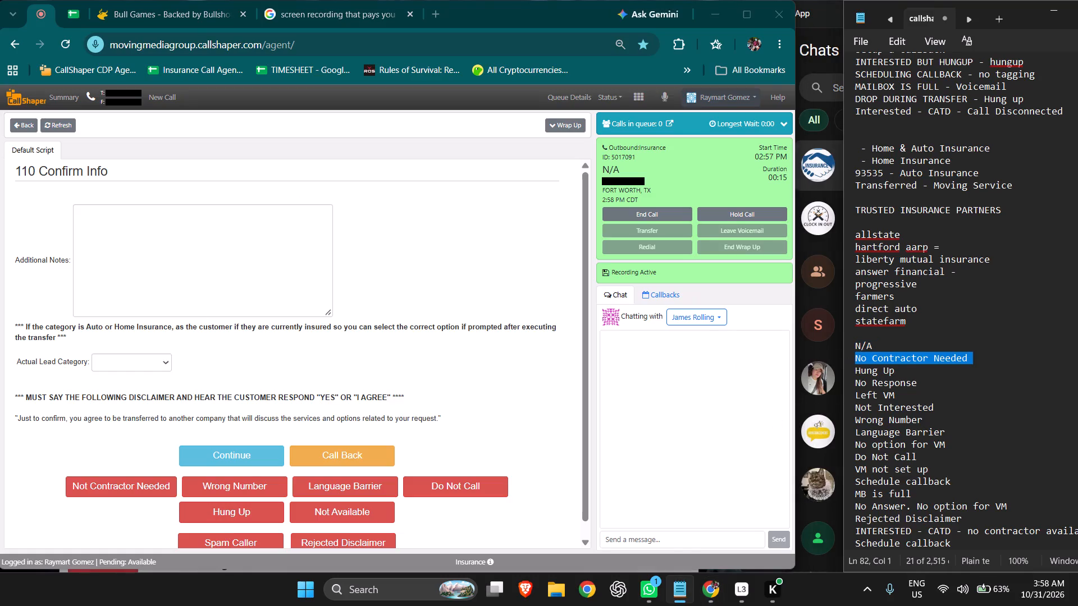
left_click(182, 286)
key("ctrl+v")
End the Fort Worth, TX call, disposition it as No Contractor Needed and end the wrap-up.
left_click(619, 209)
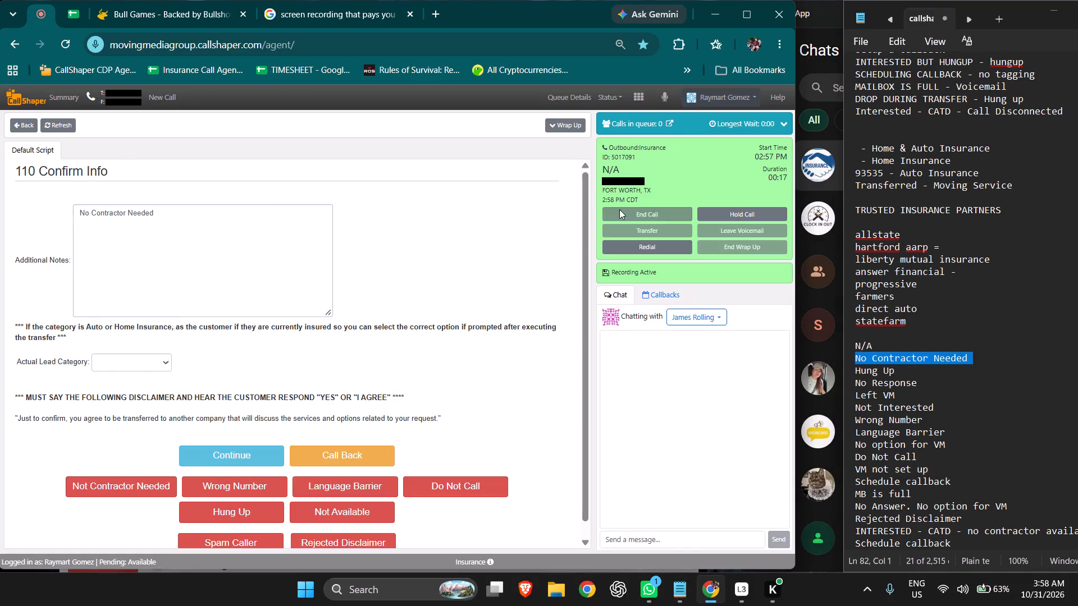
left_click(220, 182)
left_click(539, 130)
left_click(748, 245)
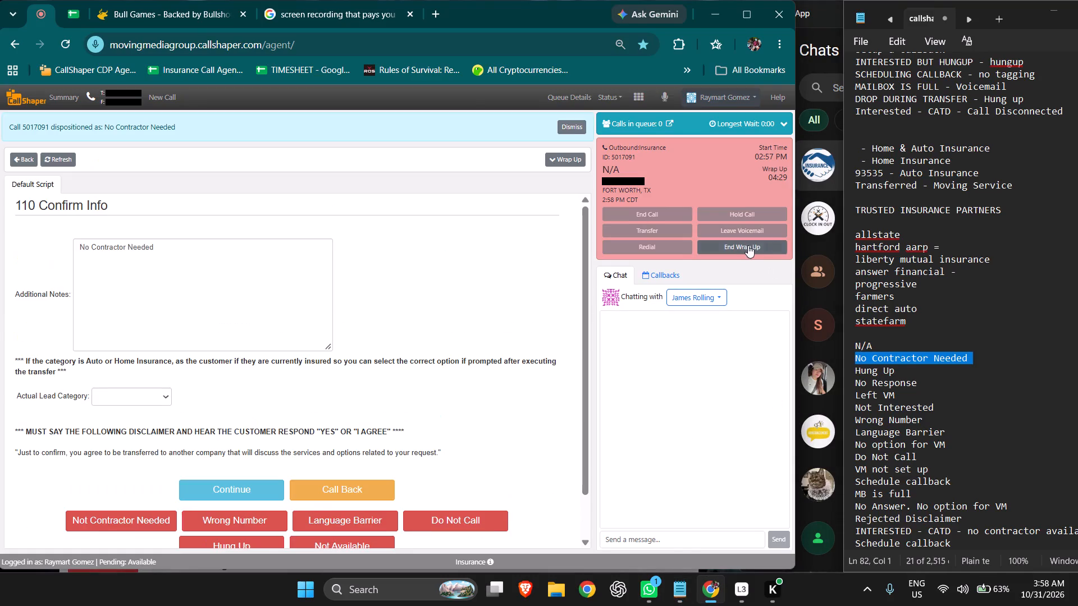
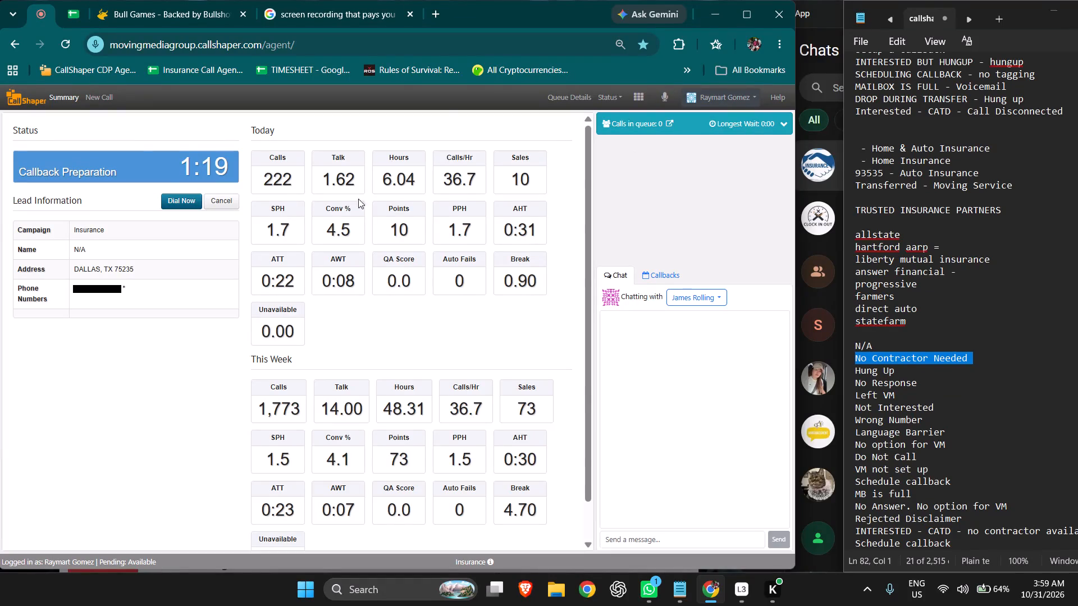
Dial the prepared Dallas, TX callback lead and continue past the outbound introduction to the Confirm Info page.
left_click(176, 194)
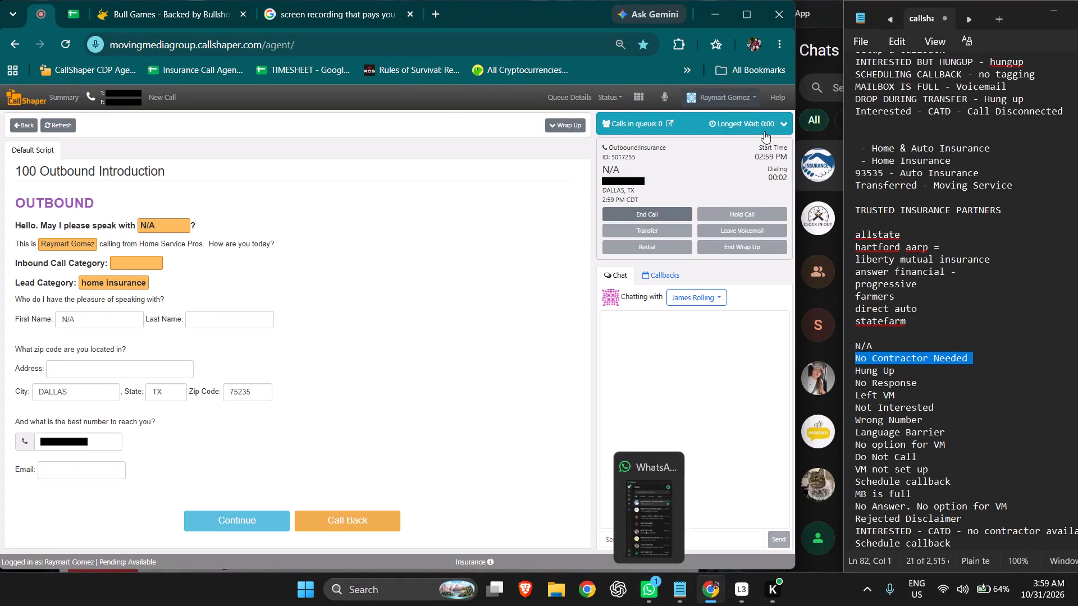
left_click(248, 520)
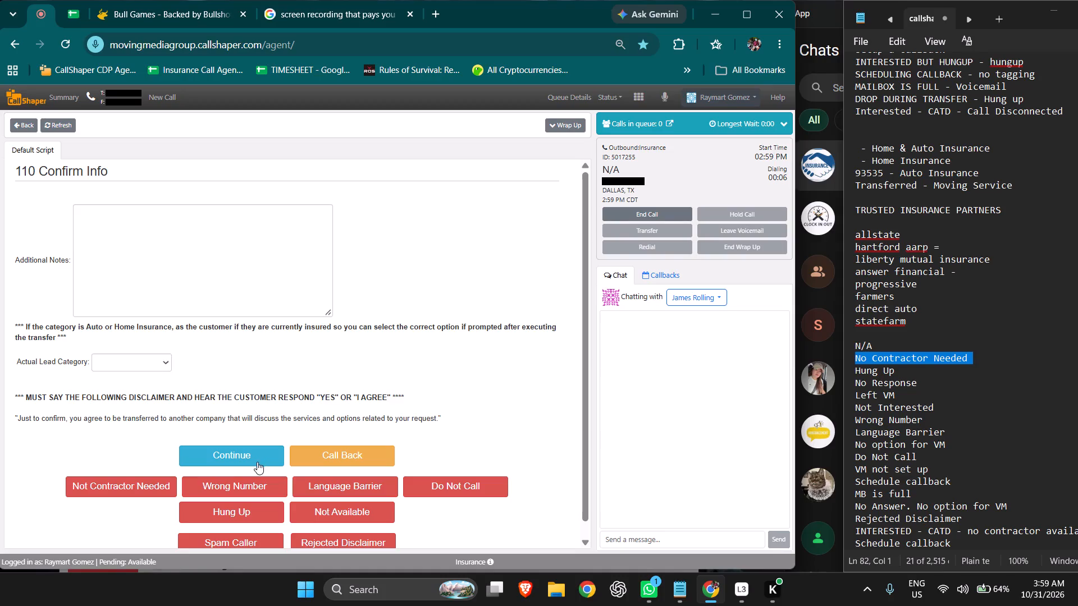
Check the First Name on the Dallas, TX call's Outbound Introduction page against "N/A" in Notepad and return to Confirm Info.
left_click(853, 345)
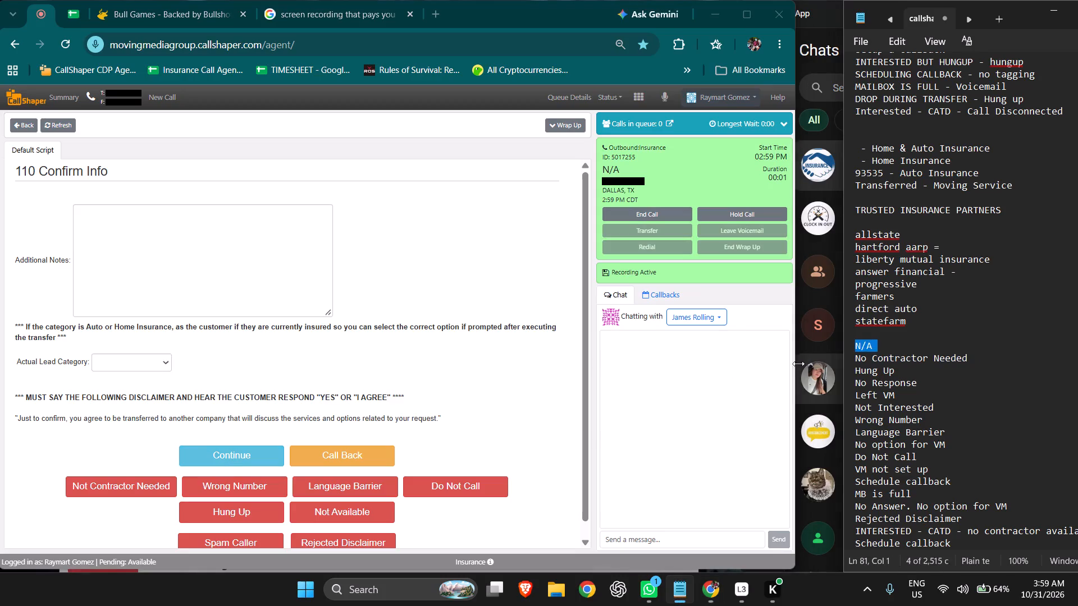
left_click(14, 125)
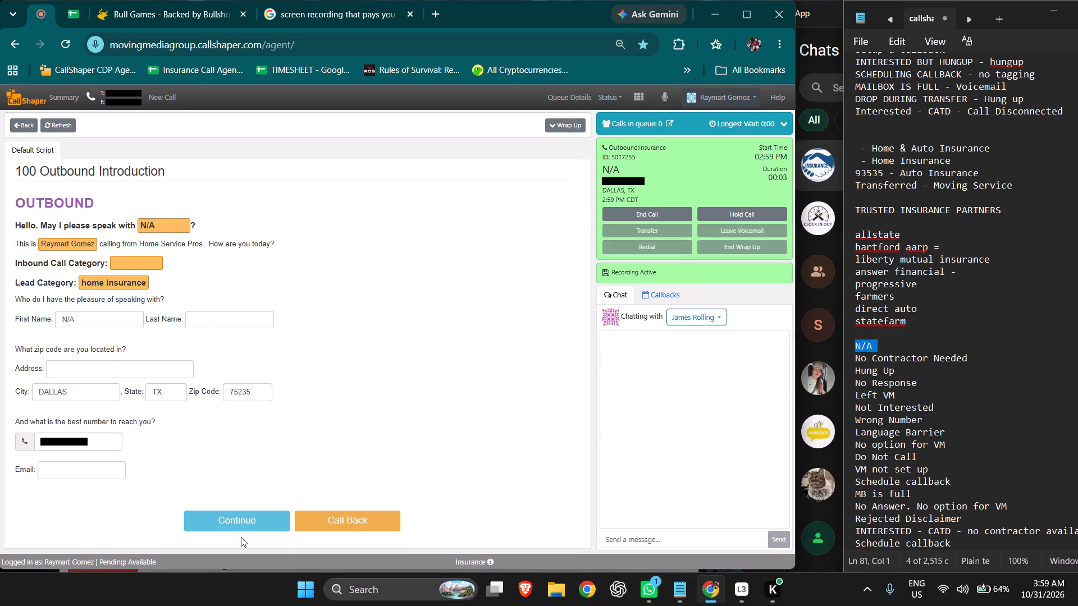
left_click(245, 513)
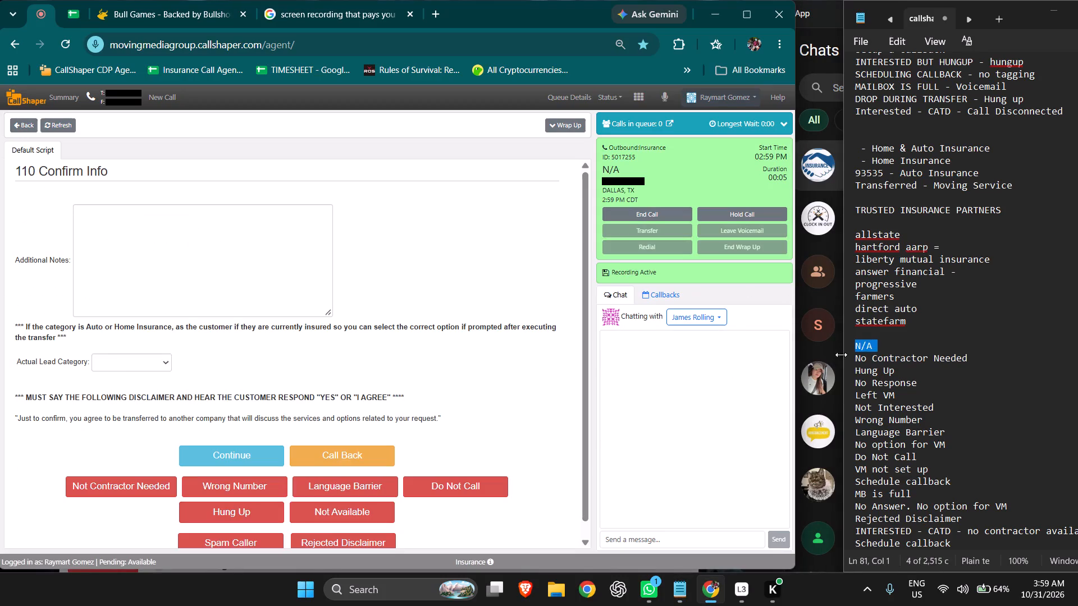
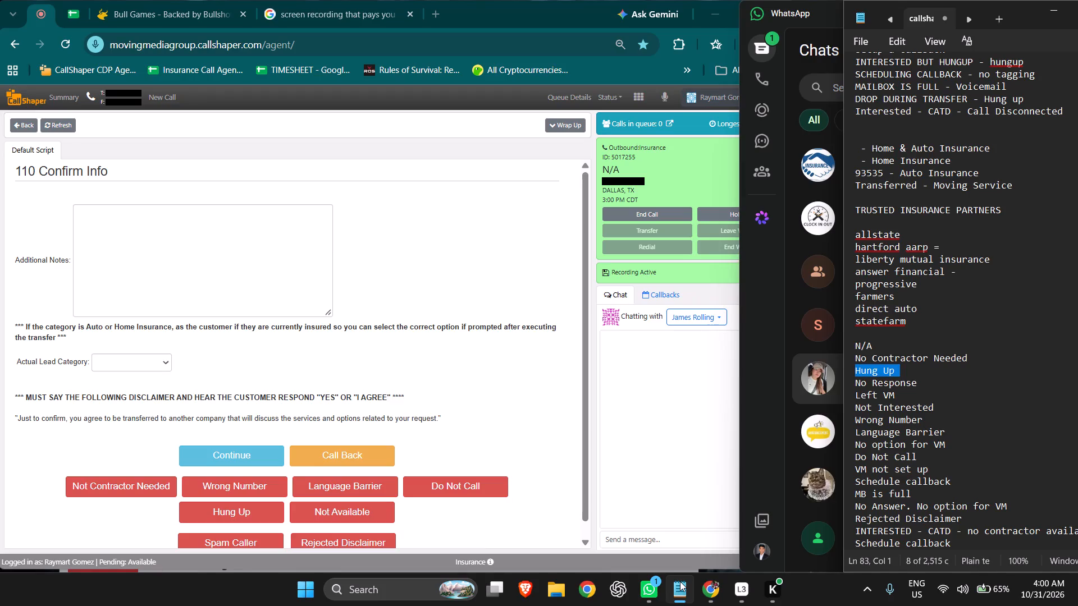
Go back from the Confirm Info page to the Outbound Introduction page of the Dallas, TX call.
left_click(20, 125)
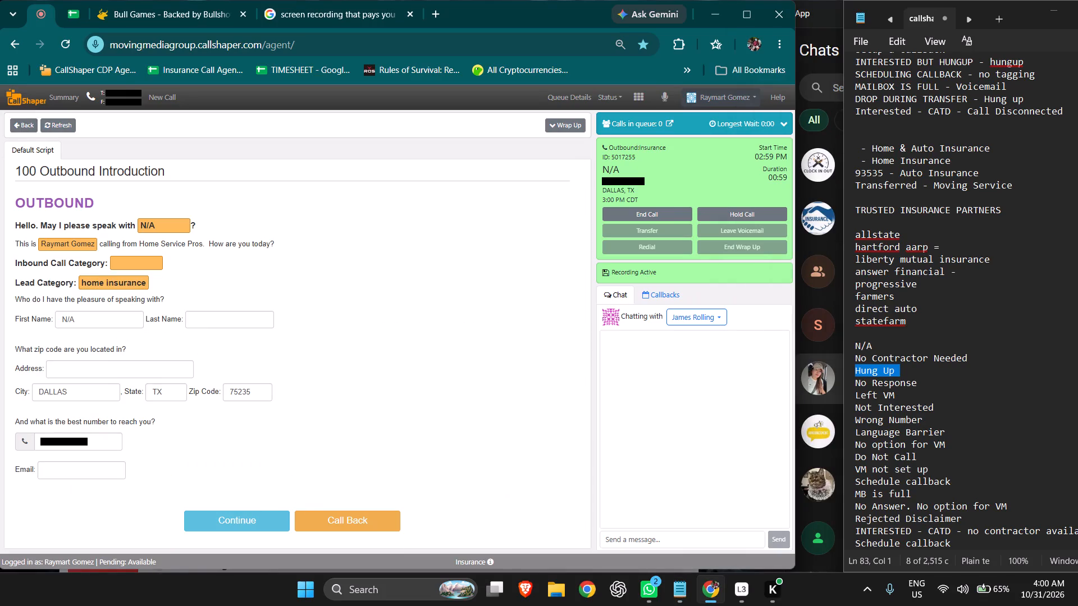
Replace the caller's first name in the outbound introduction with Rachel.
double_click(235, 387)
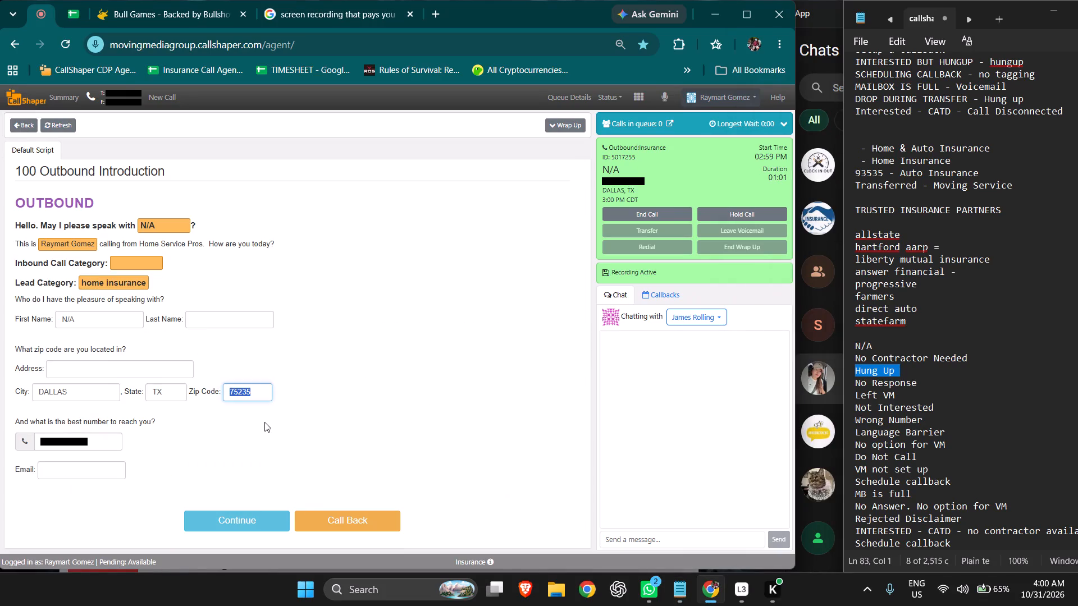
left_click_drag(79, 322, 25, 322)
type("Rc")
key("BackSpace")
type("ace")
key("BackSpace")
type("hel")
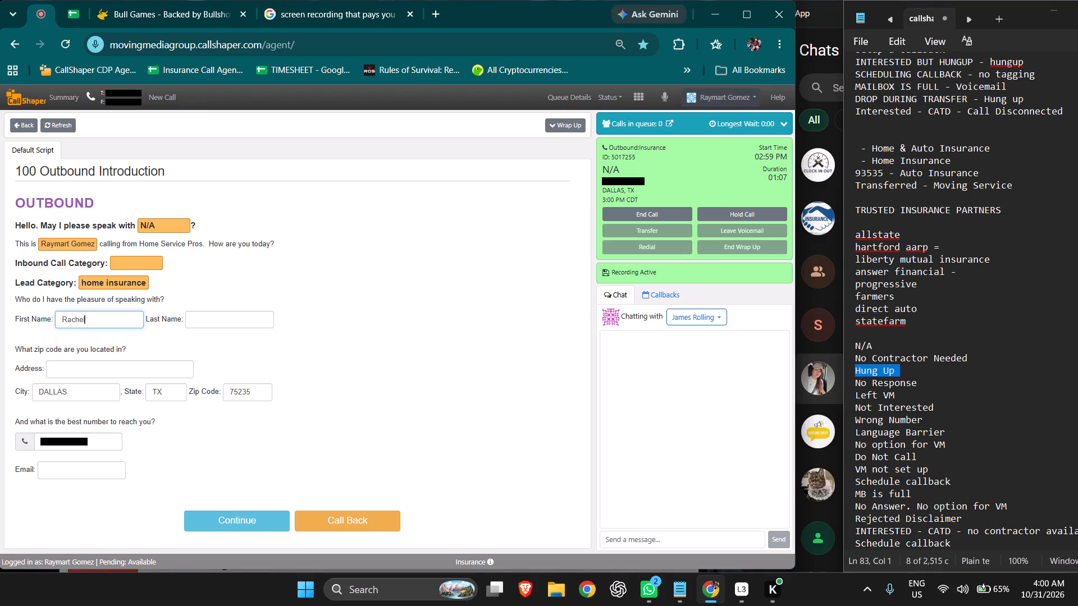
Copy the lead's zip code 75235 over the existing zip code on the Notepad list's Auto Insurance line.
double_click(249, 394)
key("ctrl+c")
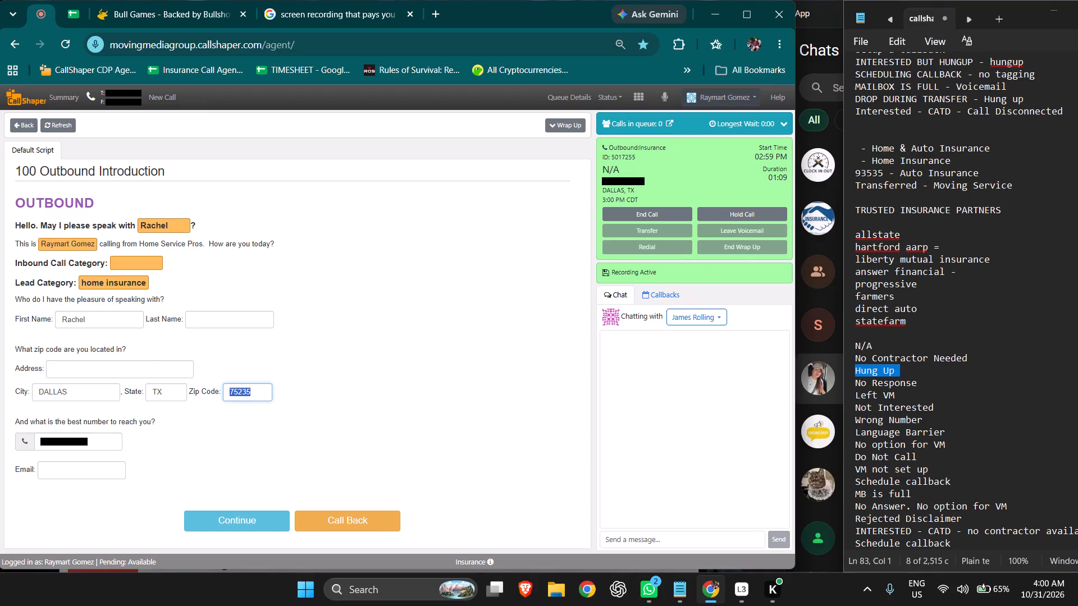
double_click(873, 173)
key("ctrl+v")
Continue to the Confirm Info page and copy "Interested - CATD" from the Notepad list into the Additional Notes.
left_click(268, 523)
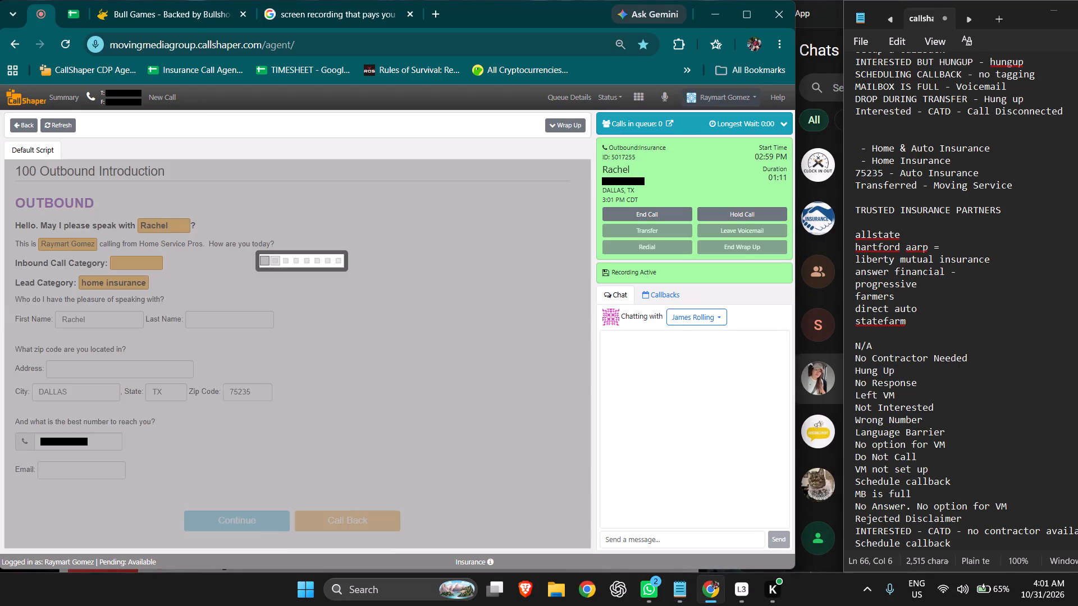
left_click_drag(951, 109, 851, 108)
key("ctrl+c")
left_click(121, 304)
key("ctrl+v")
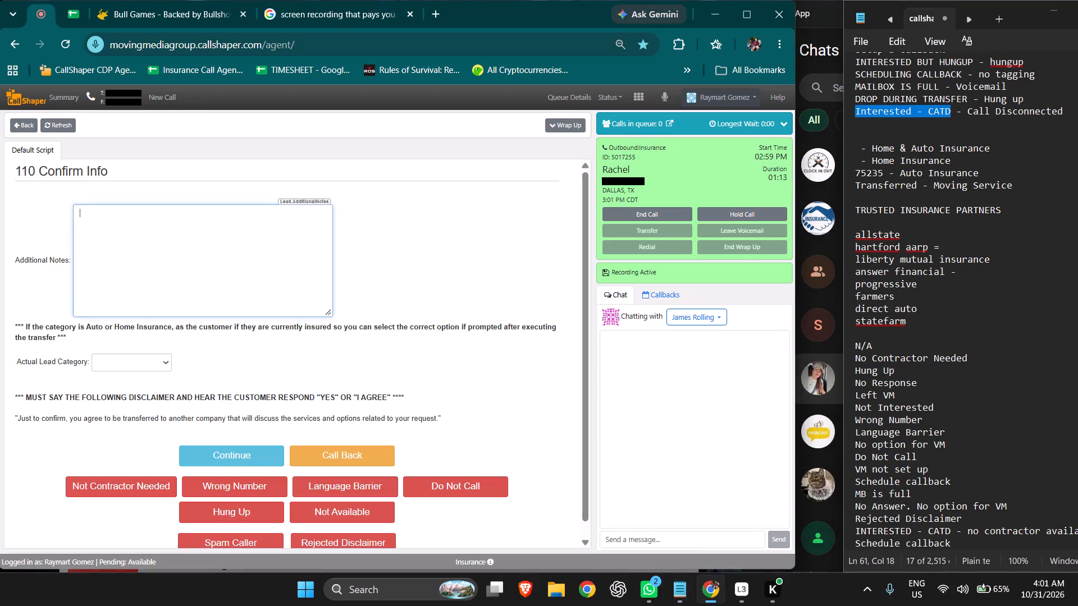
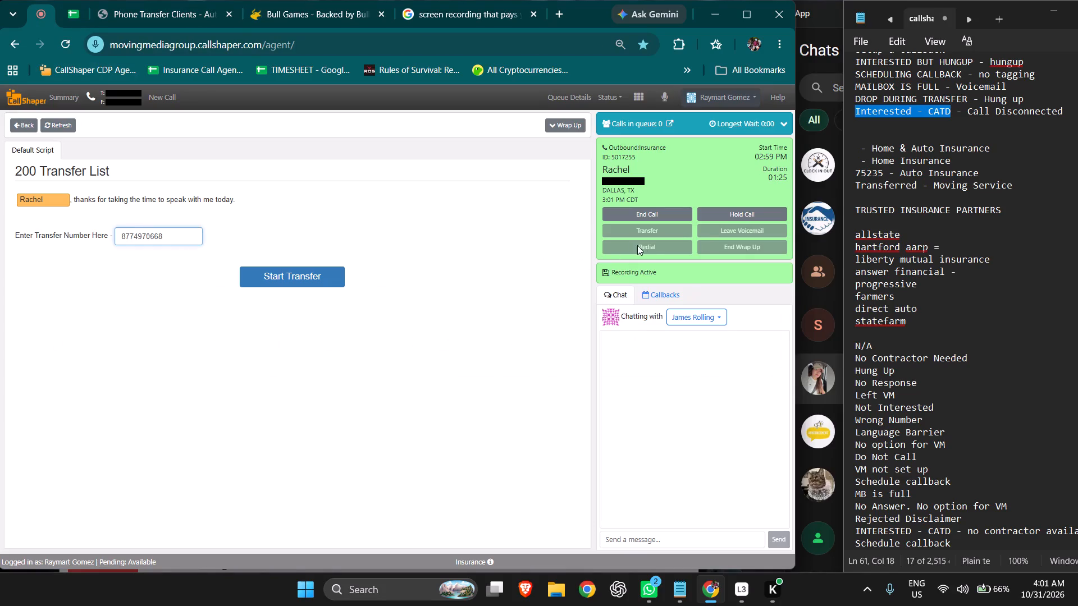
Put Rachel's call on hold and start the transfer to the entered transfer number.
left_click(742, 215)
left_click(259, 278)
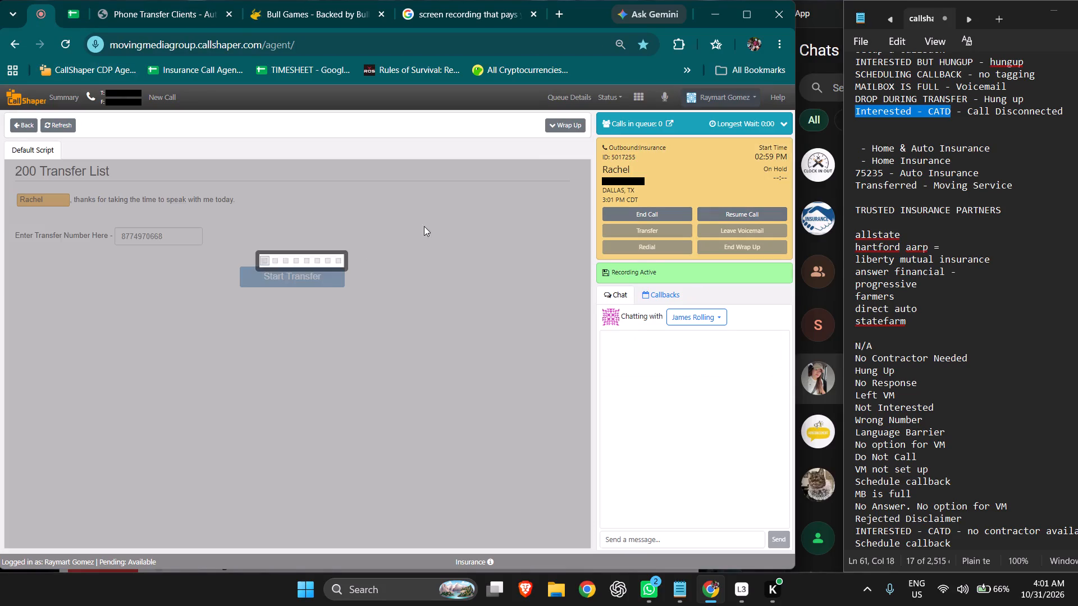
Enter the zip code 75235 followed by # on the dial pad for the attended transfer.
left_click(640, 98)
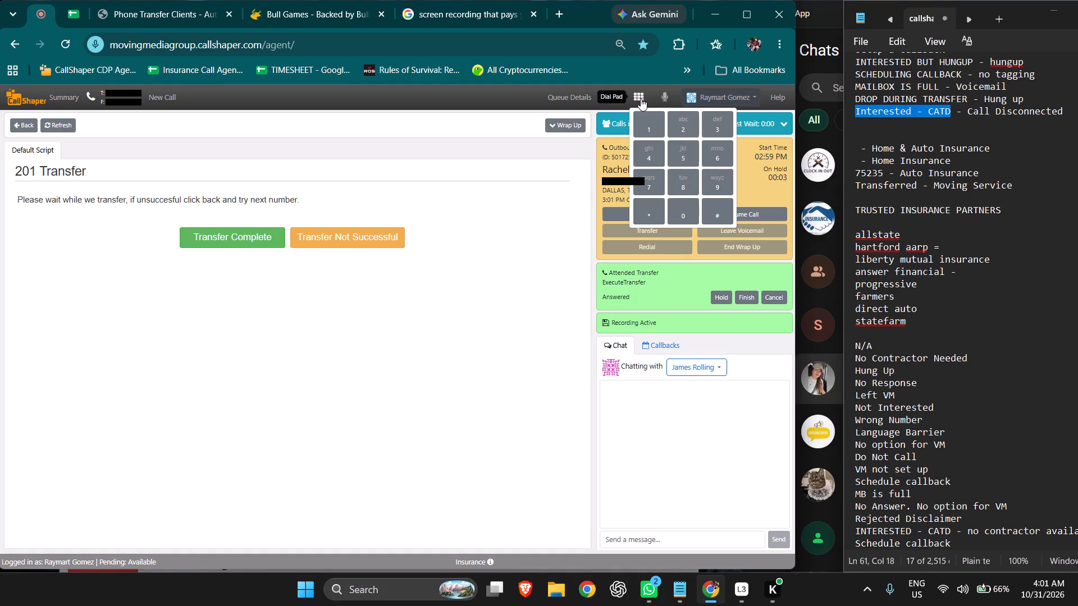
left_click(650, 185)
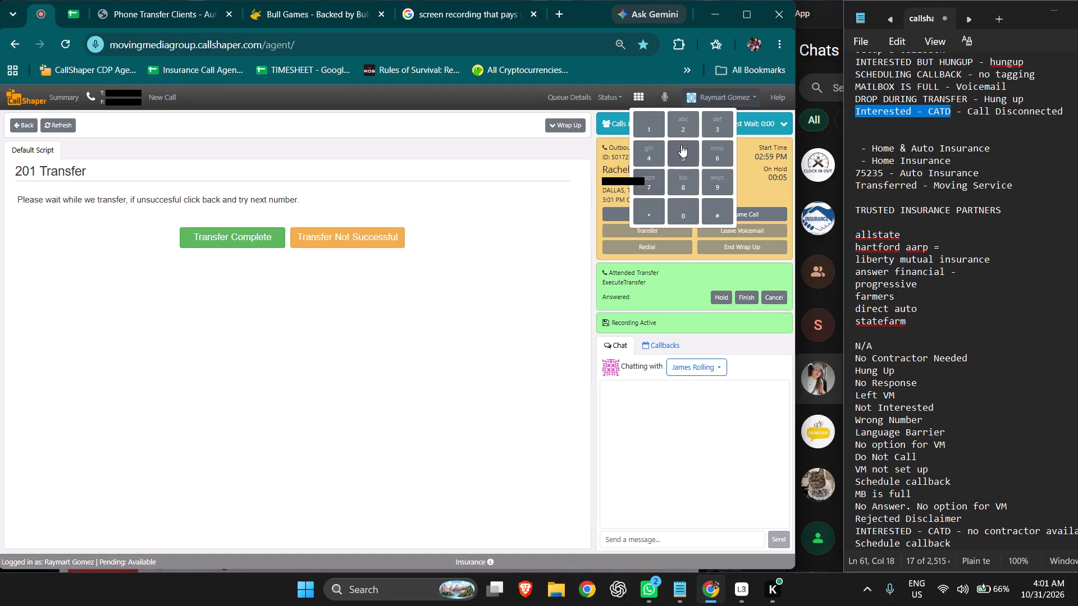
left_click(683, 150)
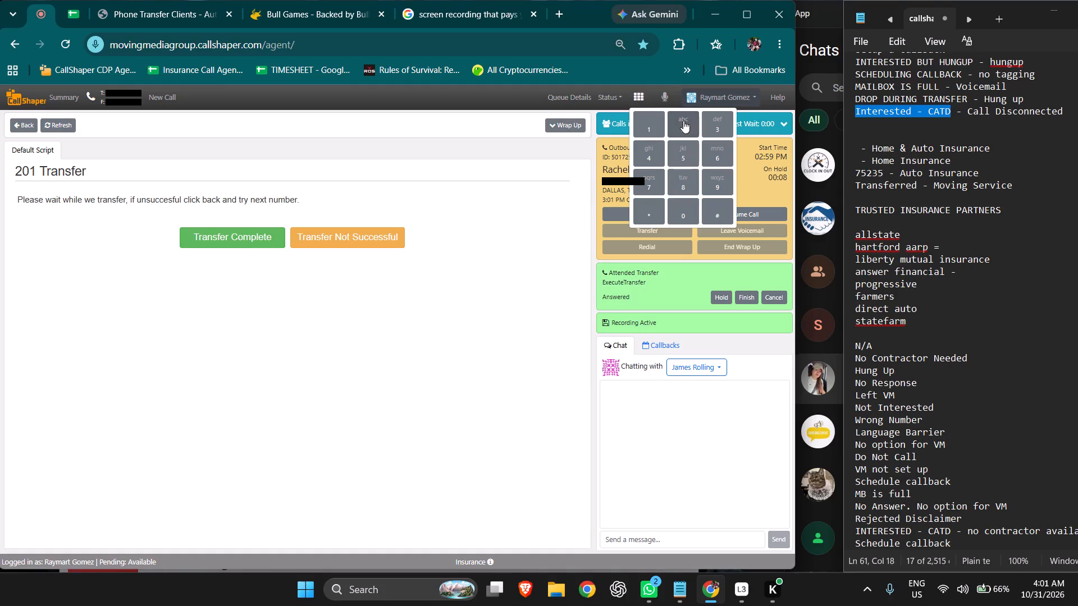
left_click(683, 121)
left_click(717, 123)
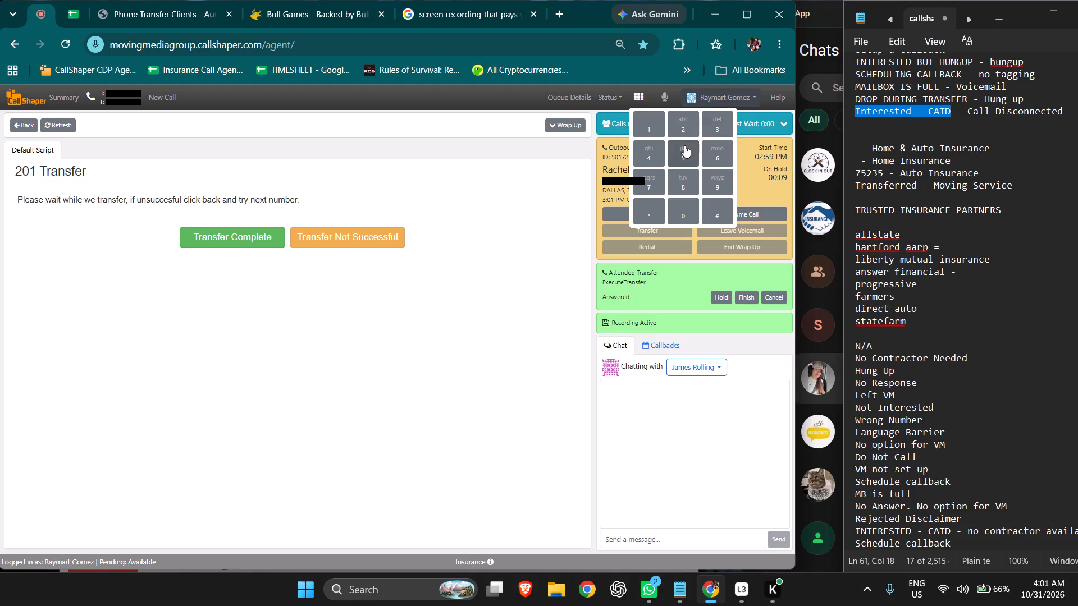
left_click(684, 145)
left_click(717, 208)
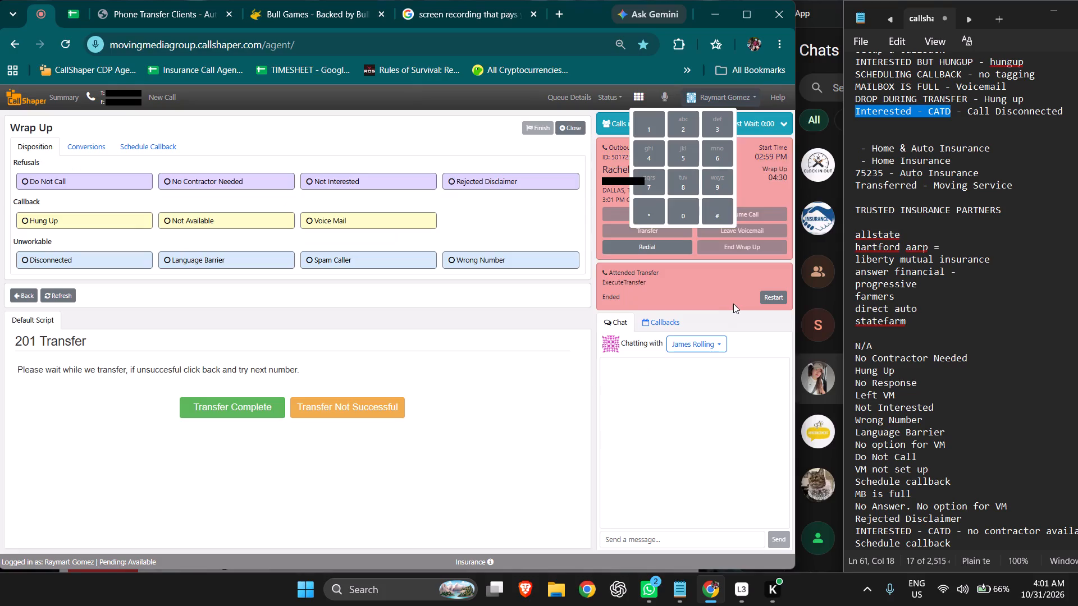
Return to the Confirm Info page and replace the Additional Notes with "Interested - CATD - Call Disconnected" copied from the Notepad list.
left_click(17, 301)
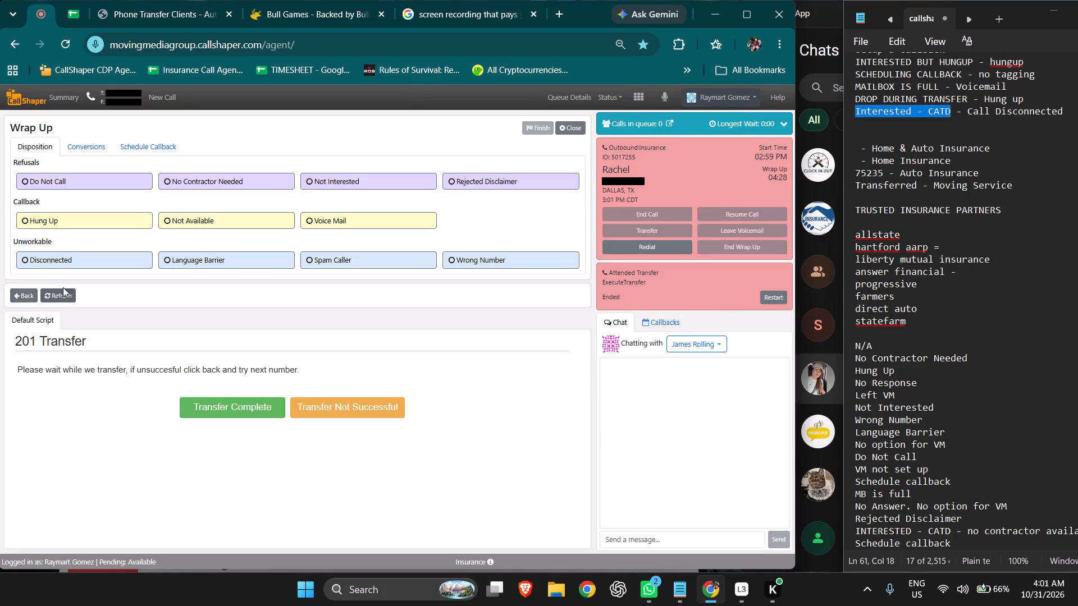
left_click(44, 13)
left_click(24, 295)
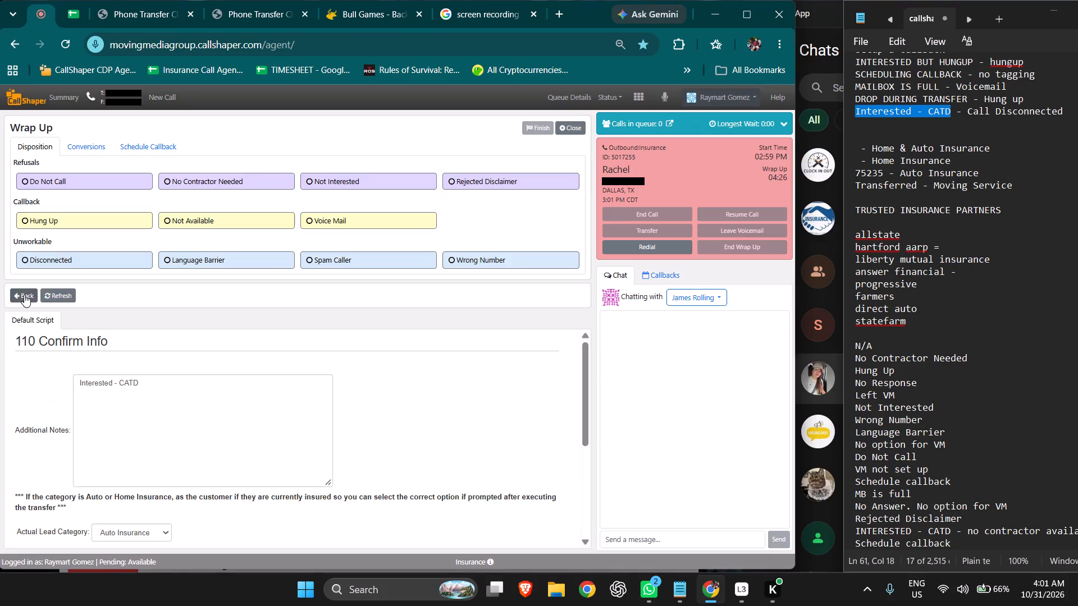
left_click(846, 108)
key("ctrl+c")
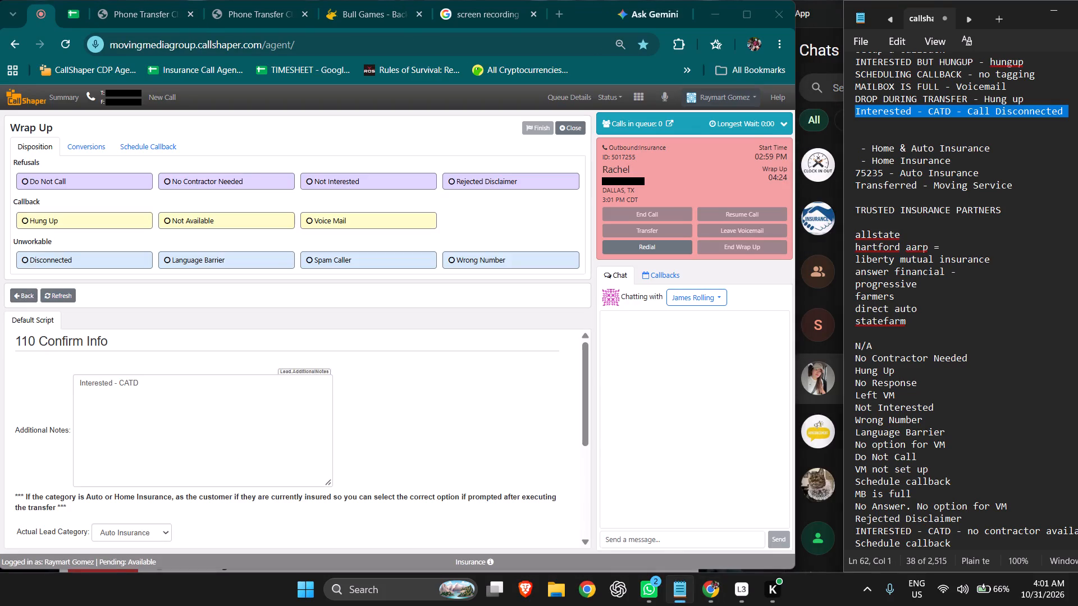
left_click_drag(208, 388, 0, 325)
key("ctrl+v")
Disposition the call as Hung Up and finish the wrap-up.
left_click(81, 218)
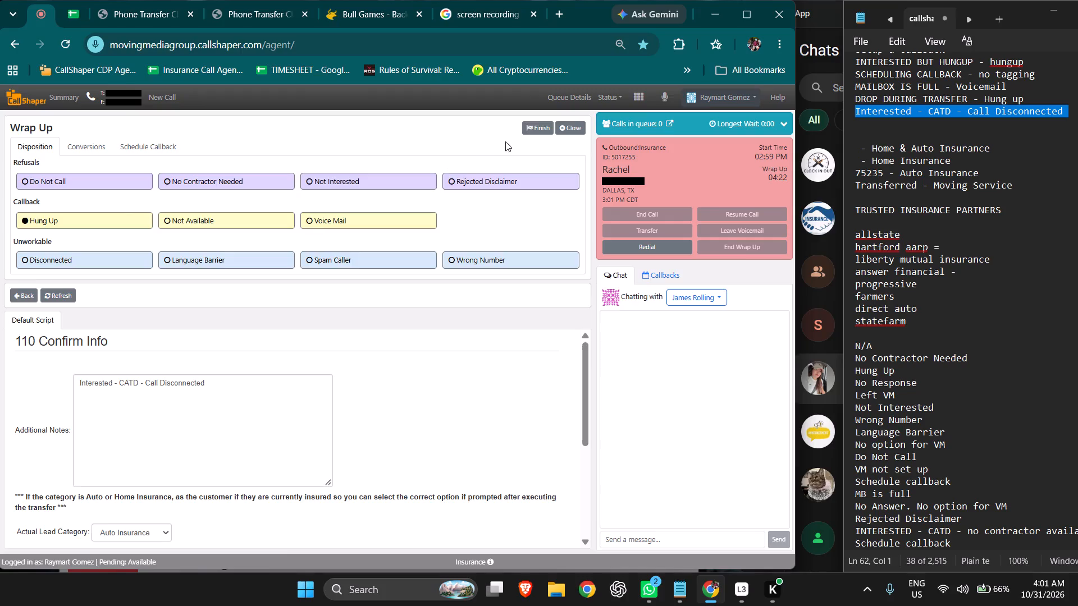
left_click(527, 131)
left_click(711, 244)
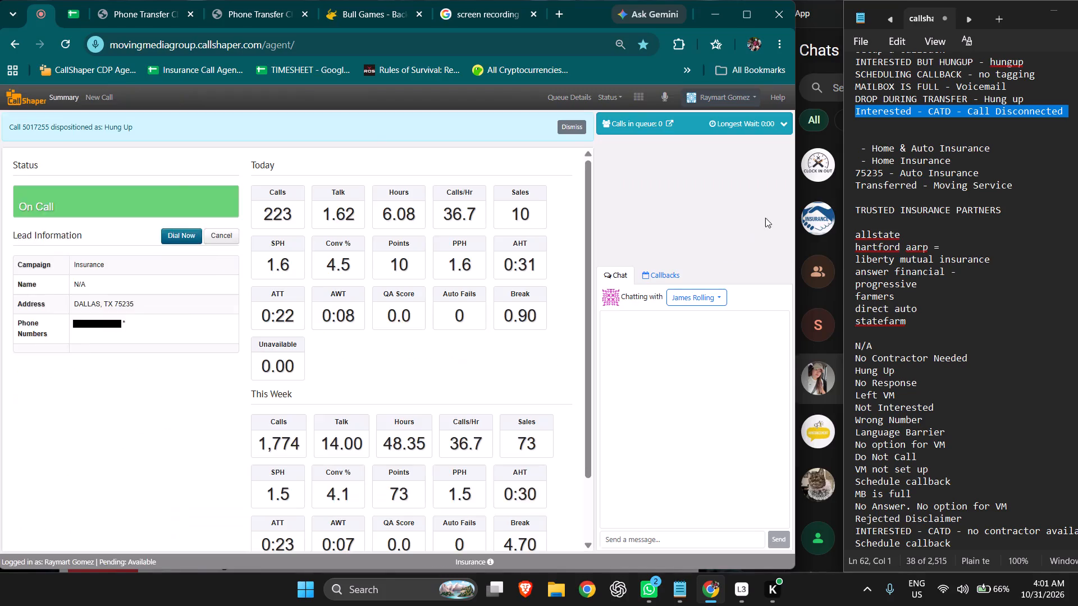
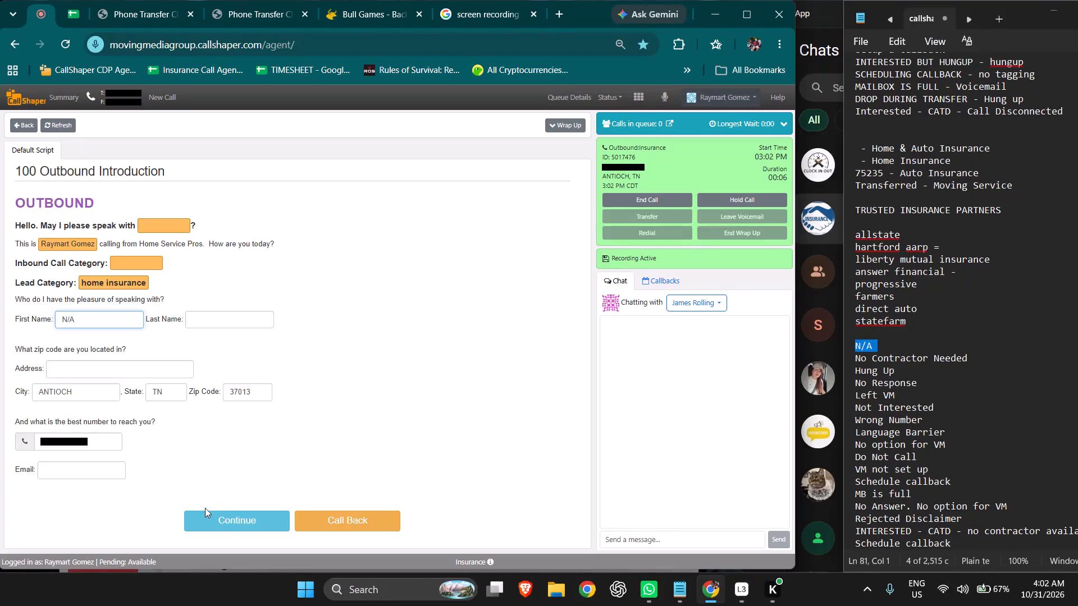
Continue to the Confirm Info page and fill the Additional Notes with "No Contractor Needed" copied from the Notepad list.
left_click(205, 516)
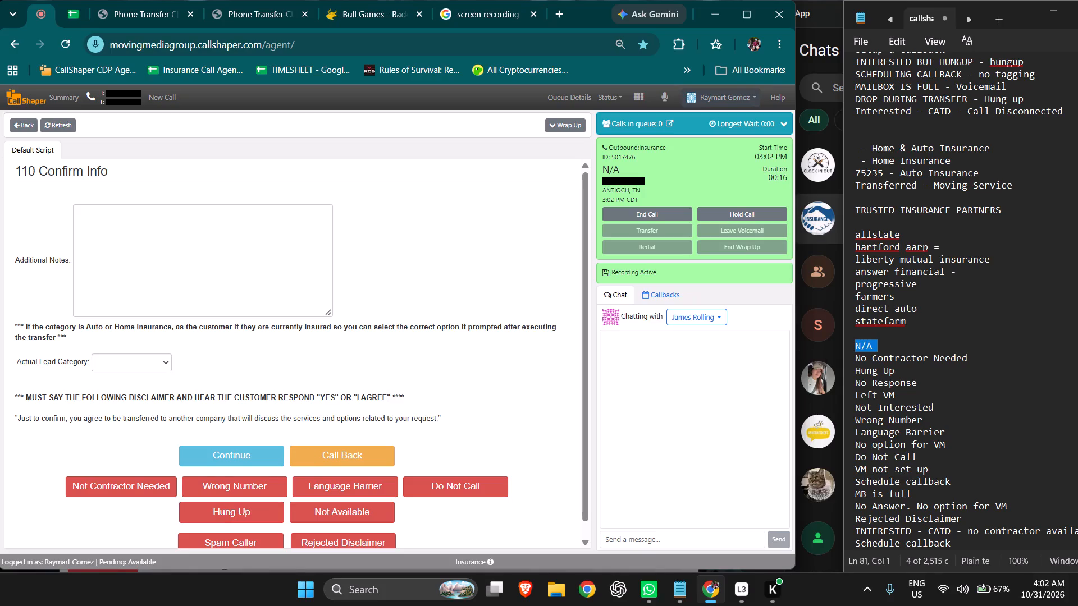
left_click(846, 355)
key("ctrl+c")
left_click(181, 277, "ctrl")
key("ctrl+v")
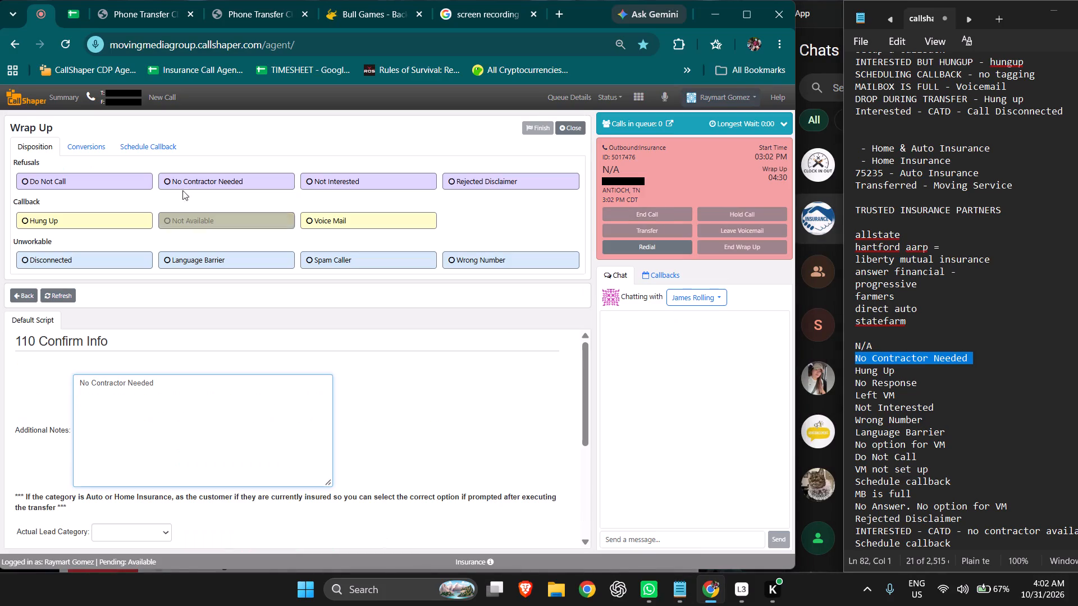
Disposition the call as No Contractor Needed and end the wrap-up.
left_click(191, 178)
left_click(531, 127)
left_click(738, 251)
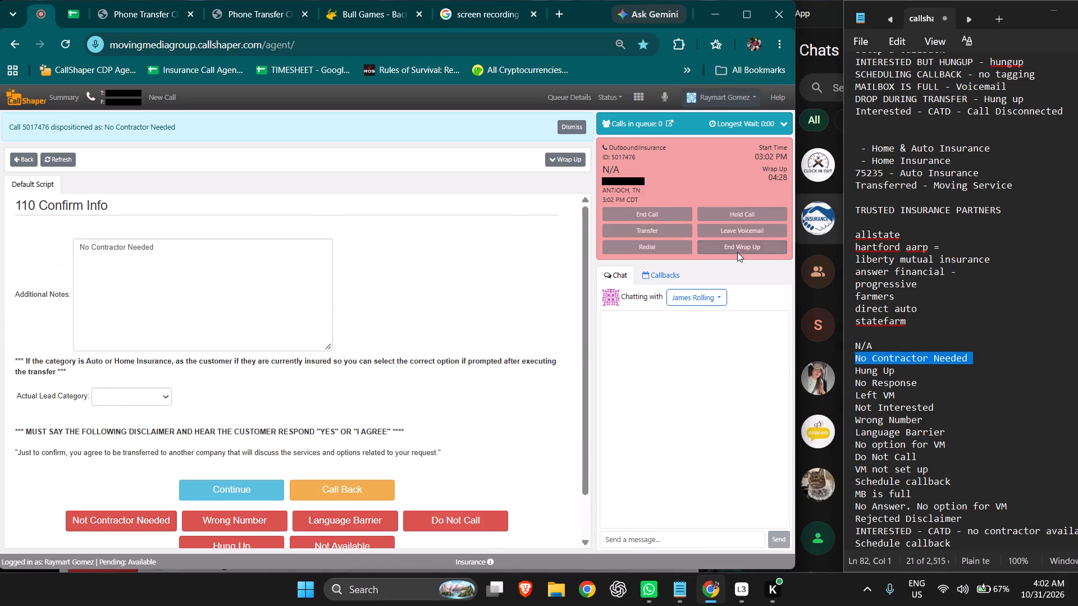
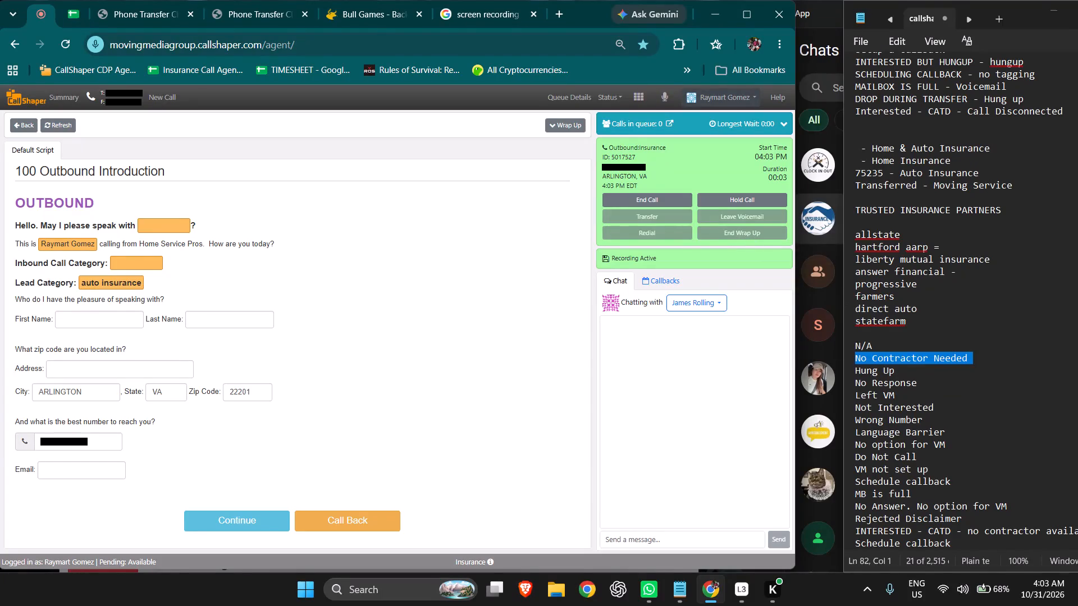
Fill the caller's First Name with "N/A" copied from the Notepad list and continue to the Confirm Info page.
left_click(848, 342)
key("ctrl+c")
left_click(74, 301)
left_click(78, 319)
key("ctrl+v")
left_click(227, 514)
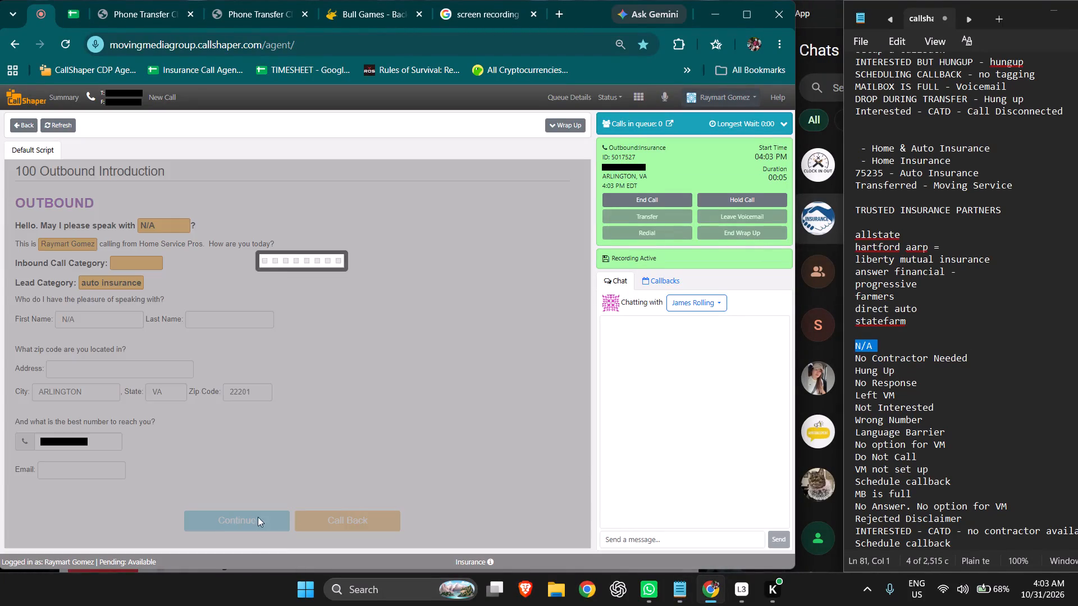
Close the two leftover Phone Transfer browser tabs.
double_click(188, 17)
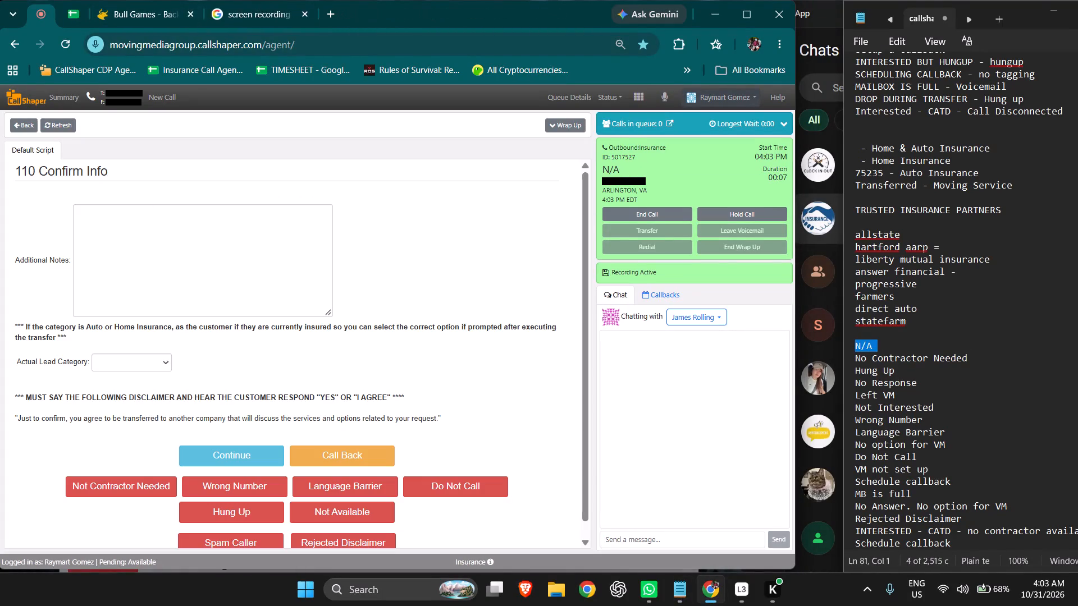
Fill the Additional Notes with "No Response" copied from the Notepad list.
left_click(844, 351)
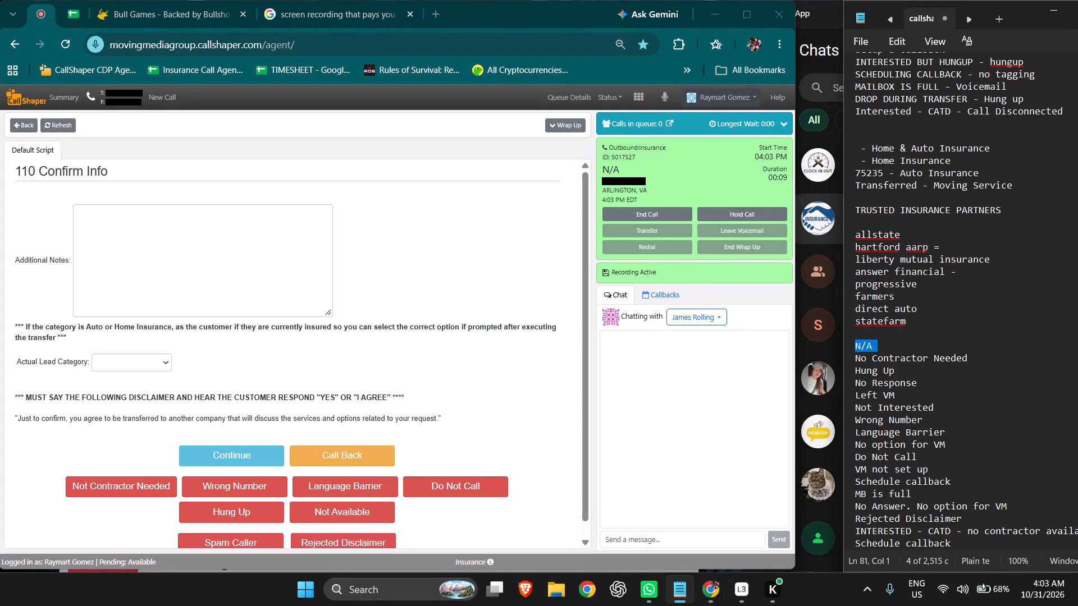
left_click_drag(851, 374, 851, 380)
left_click(851, 380)
key("ctrl+c")
left_click(201, 215)
key("ctrl+v")
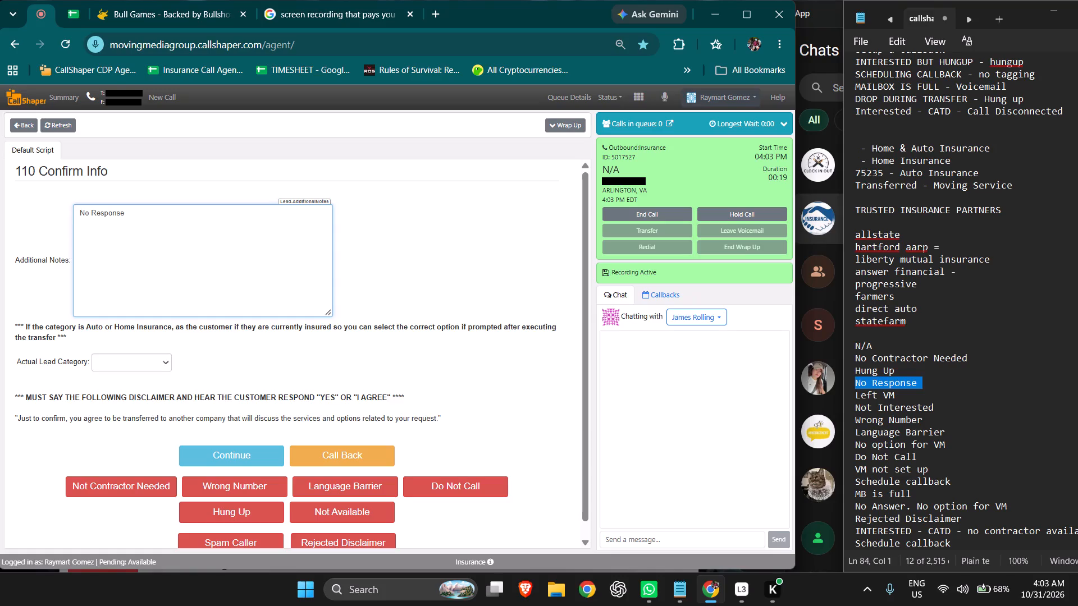
End the call, disposition it as Not Available and end the wrap-up.
left_click(616, 204)
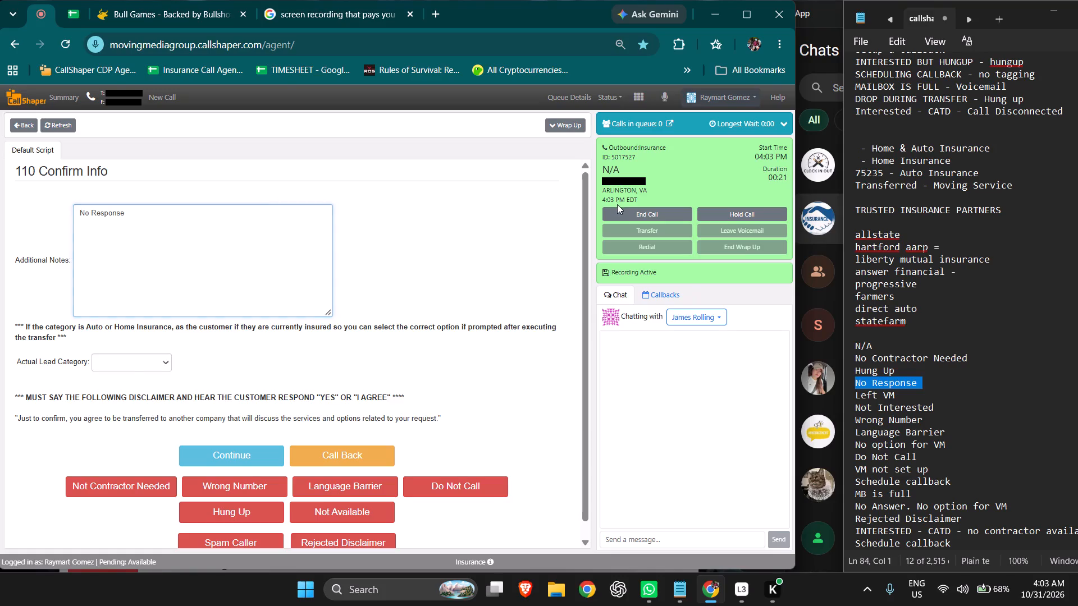
left_click(622, 208)
left_click(228, 215)
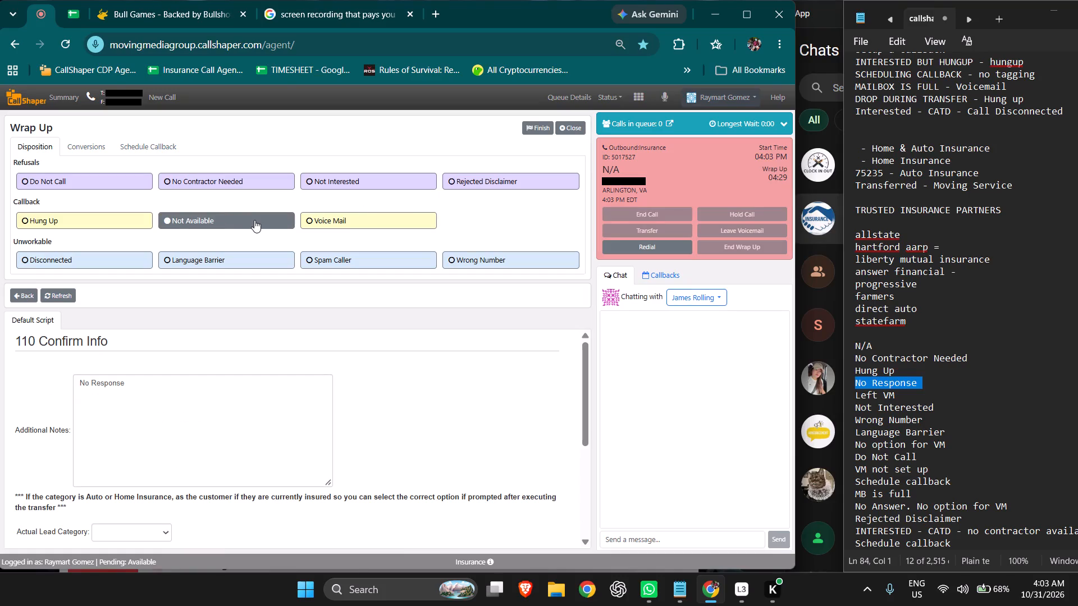
left_click(545, 124)
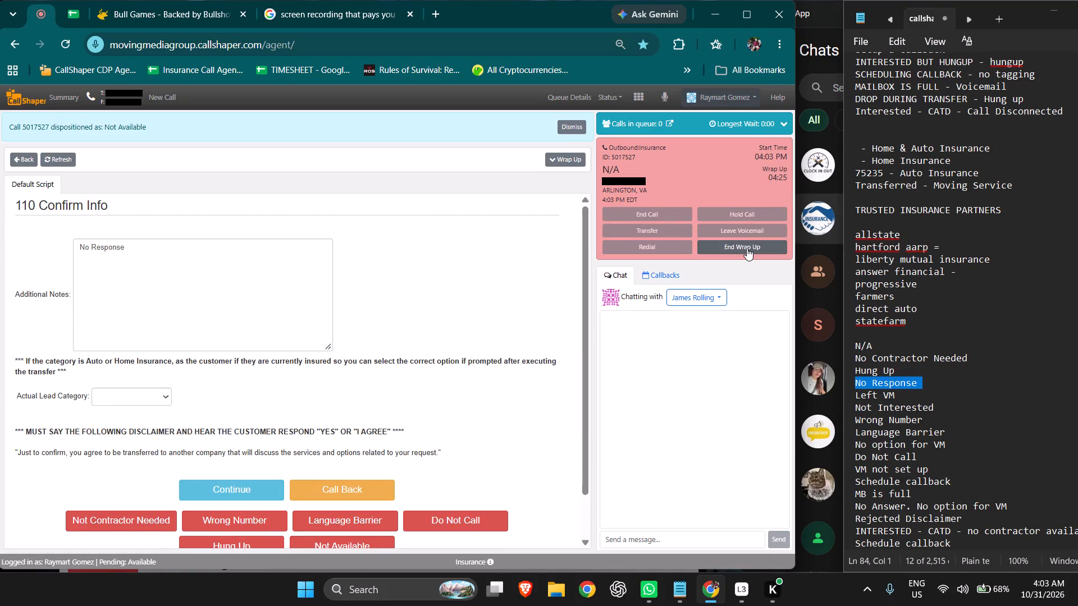
left_click(747, 248)
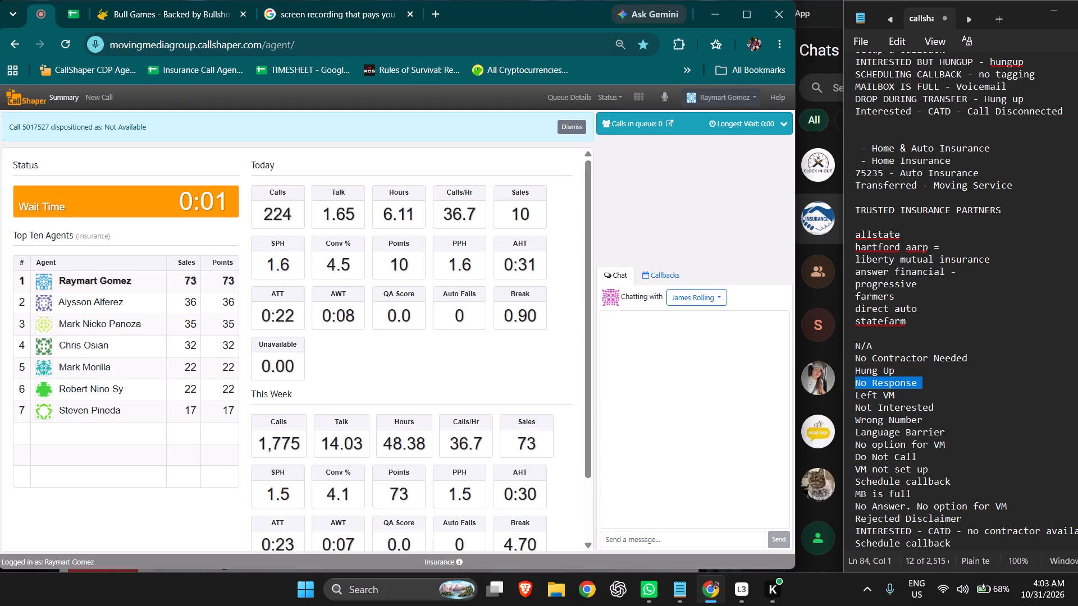
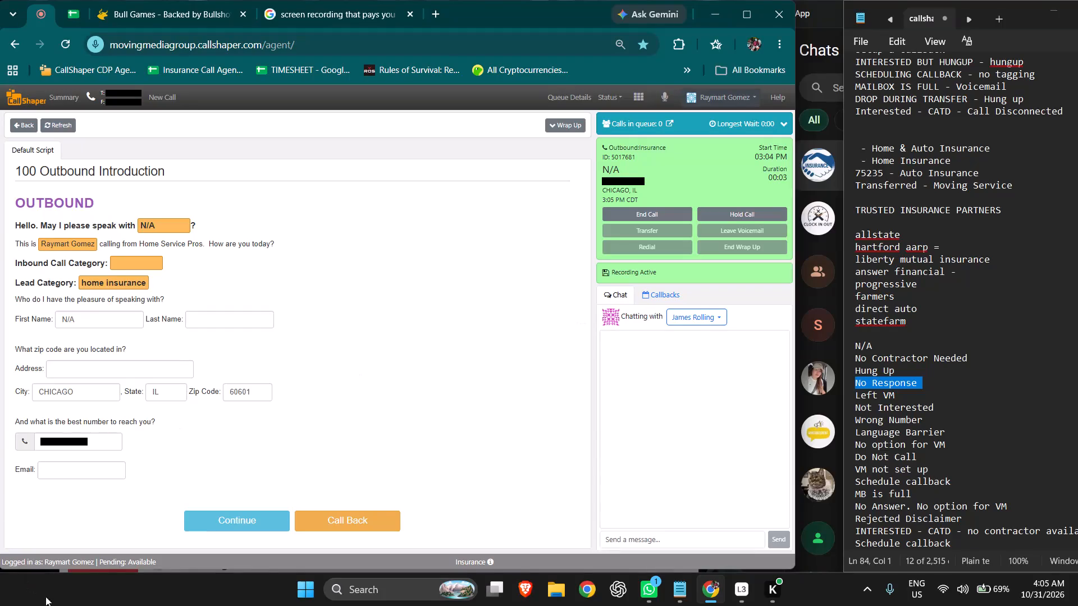
Continue the call script from the Outbound Introduction to the Confirm Info page.
left_click(188, 531)
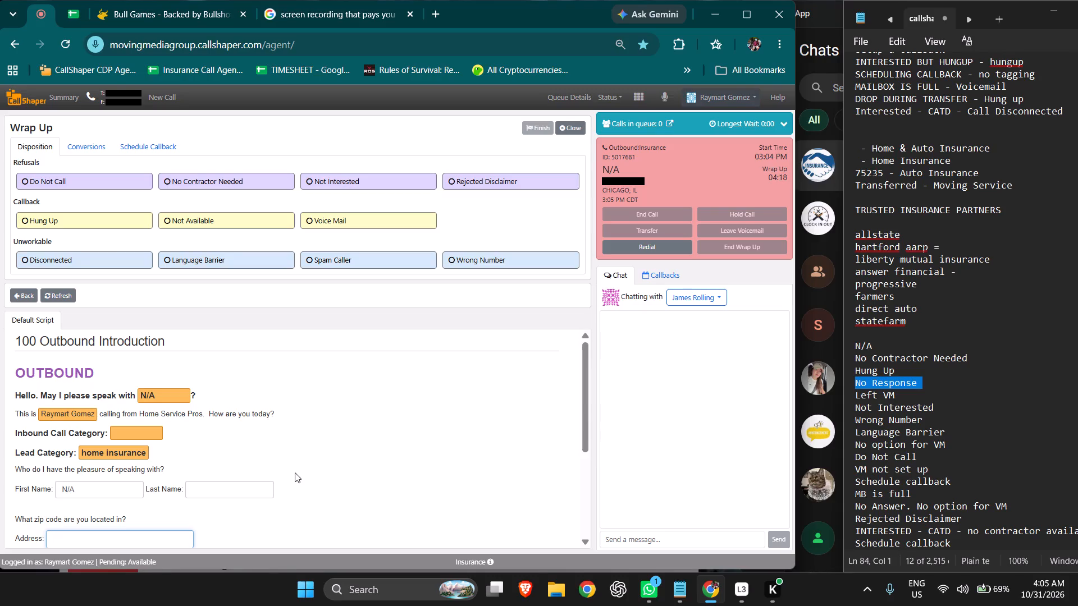
scroll(167, 479, "down", 3)
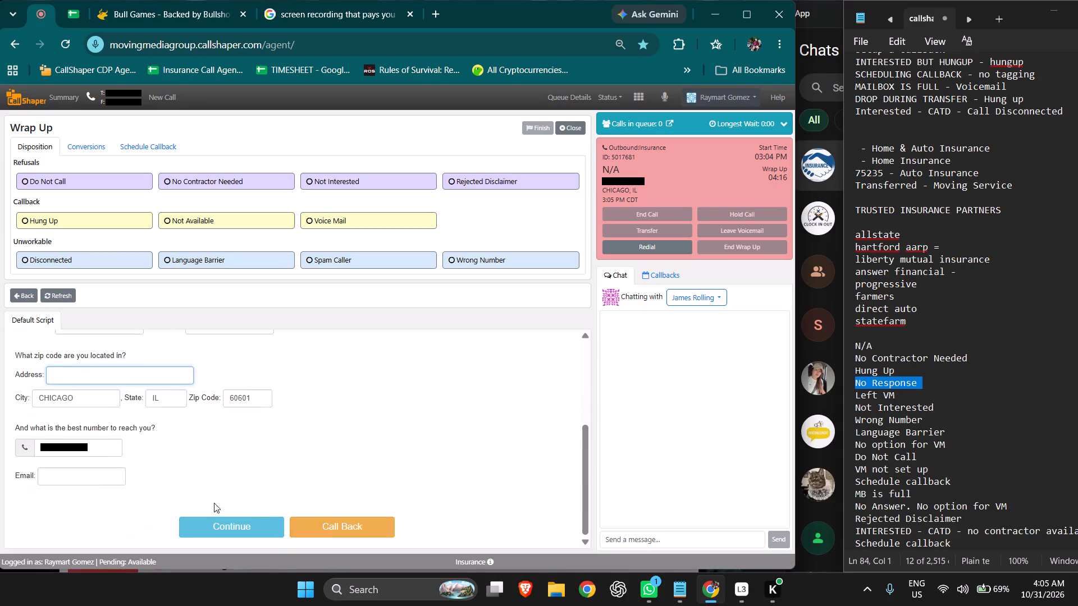
left_click(226, 522)
Add another "Hung Up" line, copied from the Notepad list, to the Additional Notes.
left_click(853, 369)
key("ctrl+c")
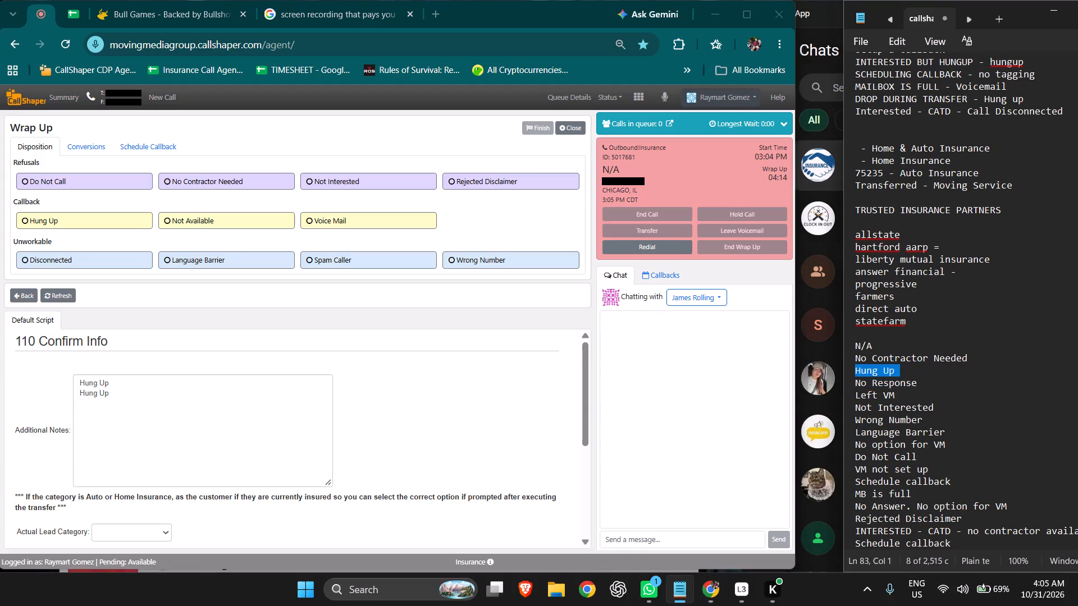
left_click(149, 402)
key("Return")
key("ctrl+v")
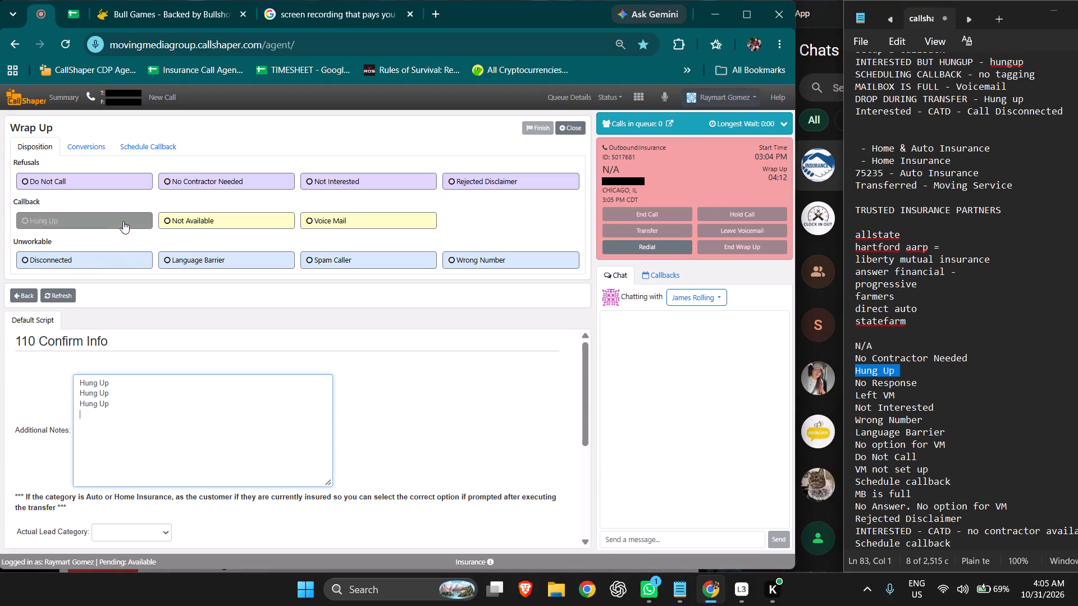
Disposition the call as Hung Up, finish it and end the wrap-up.
left_click(123, 221)
left_click(544, 120)
left_click(546, 132)
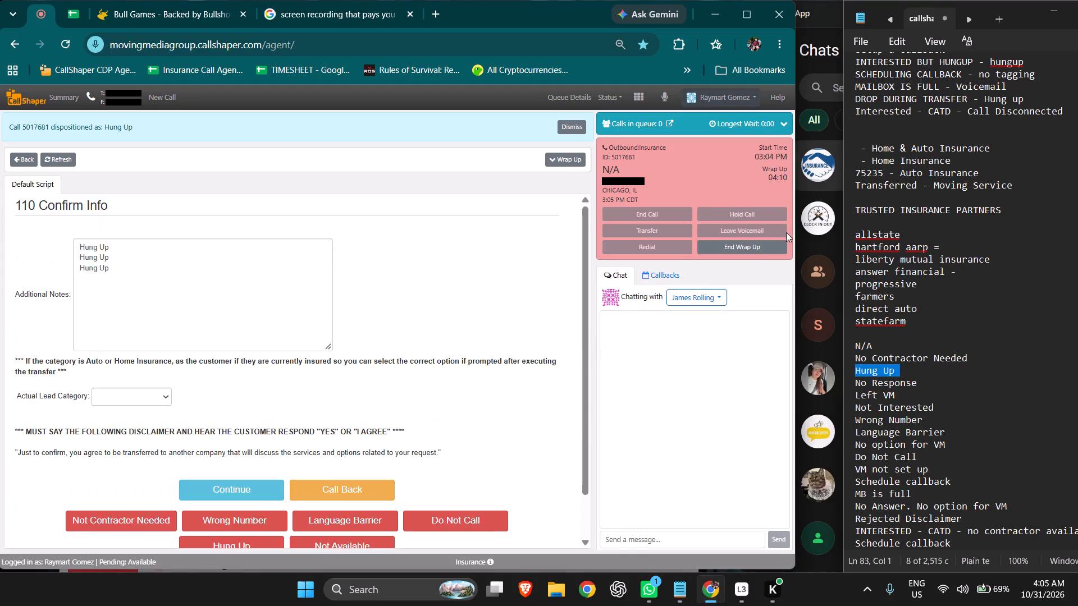
left_click(759, 247)
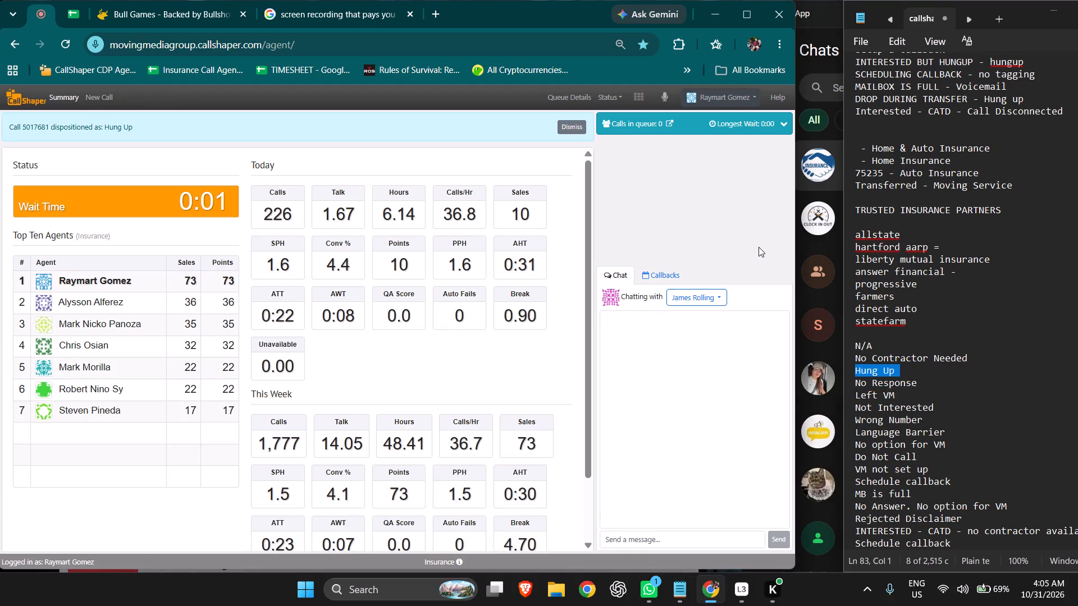
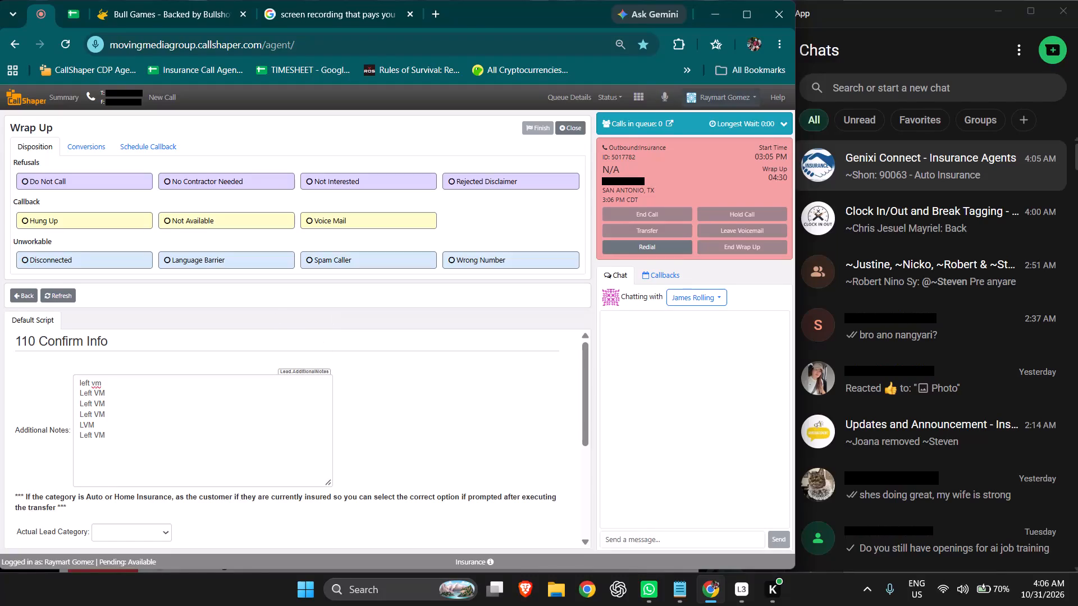
Add another "Left VM" line to the Additional Notes by copying the existing last line.
left_click(228, 439)
left_click_drag(228, 439, 0, 463)
key("ctrl+c")
left_click(139, 453, "ctrl")
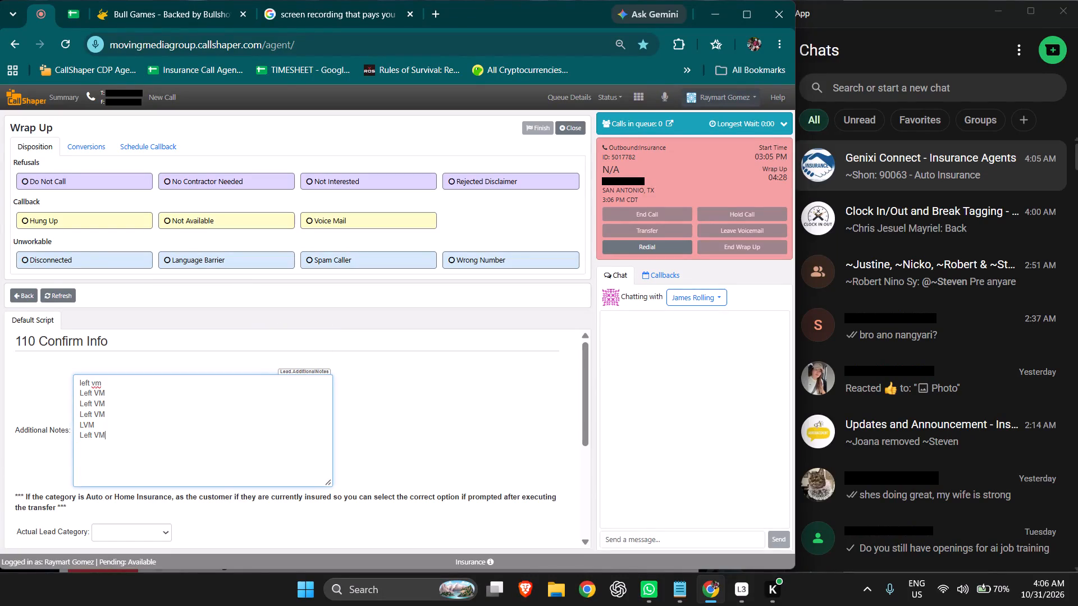
key("Return")
key("ctrl+v")
Disposition the call as Not Available, finish it and end the wrap-up.
left_click(177, 232)
left_click(185, 227)
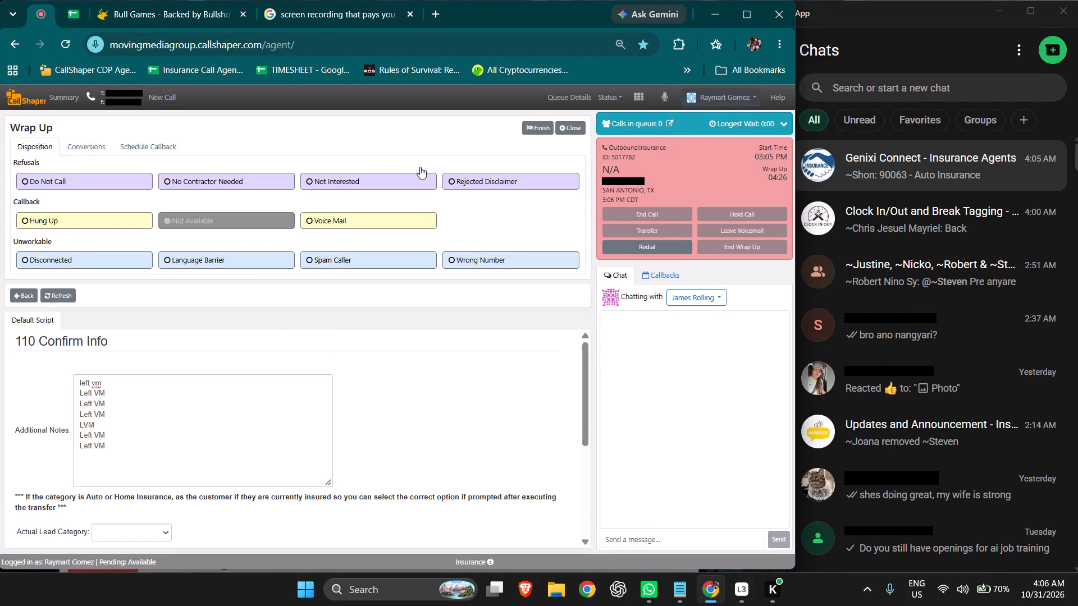
left_click(547, 124)
left_click(741, 244)
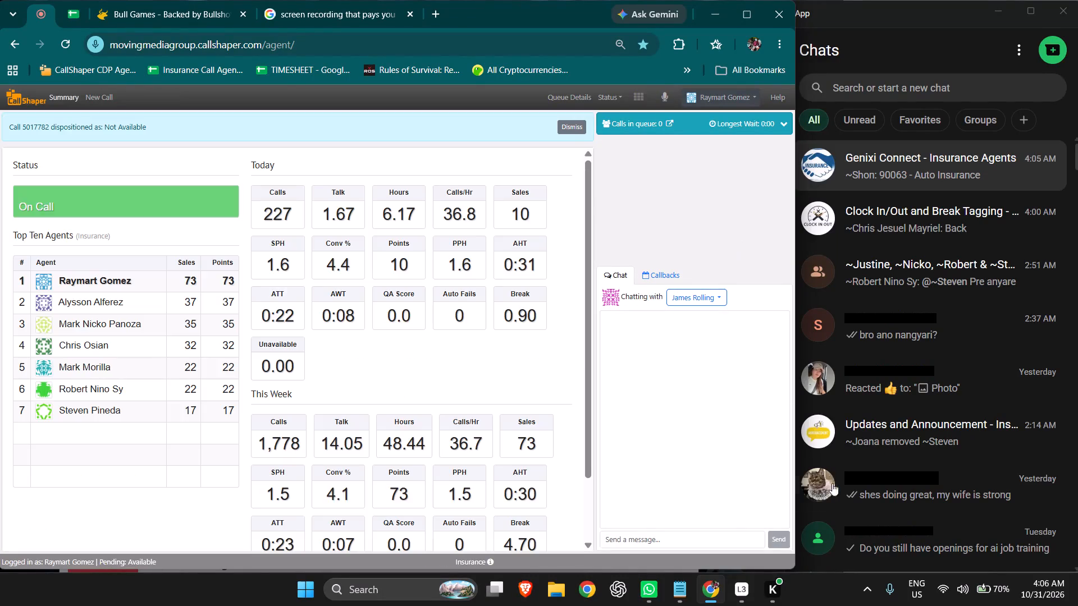
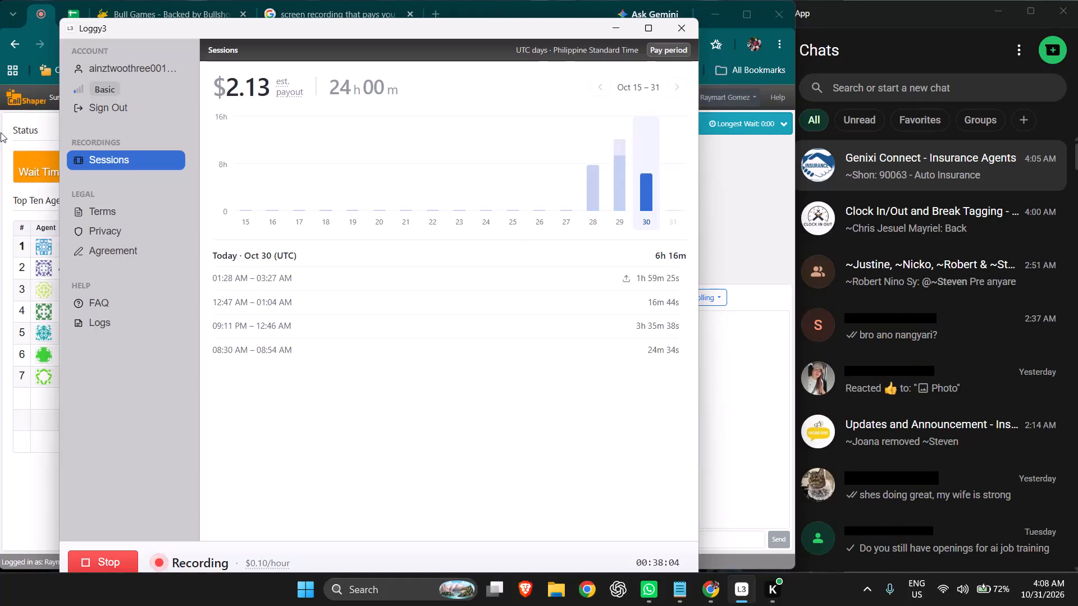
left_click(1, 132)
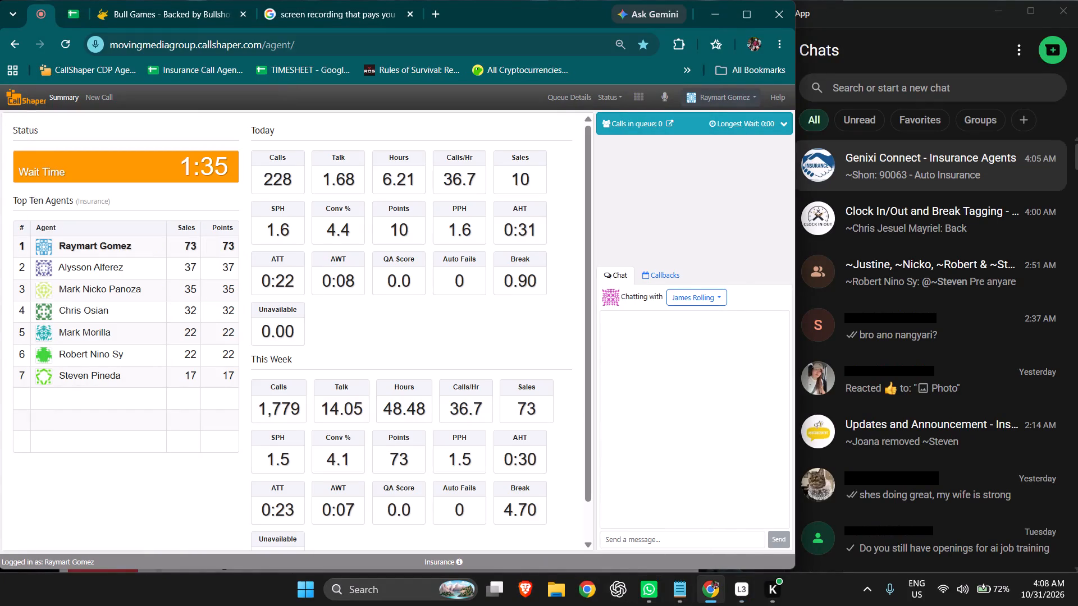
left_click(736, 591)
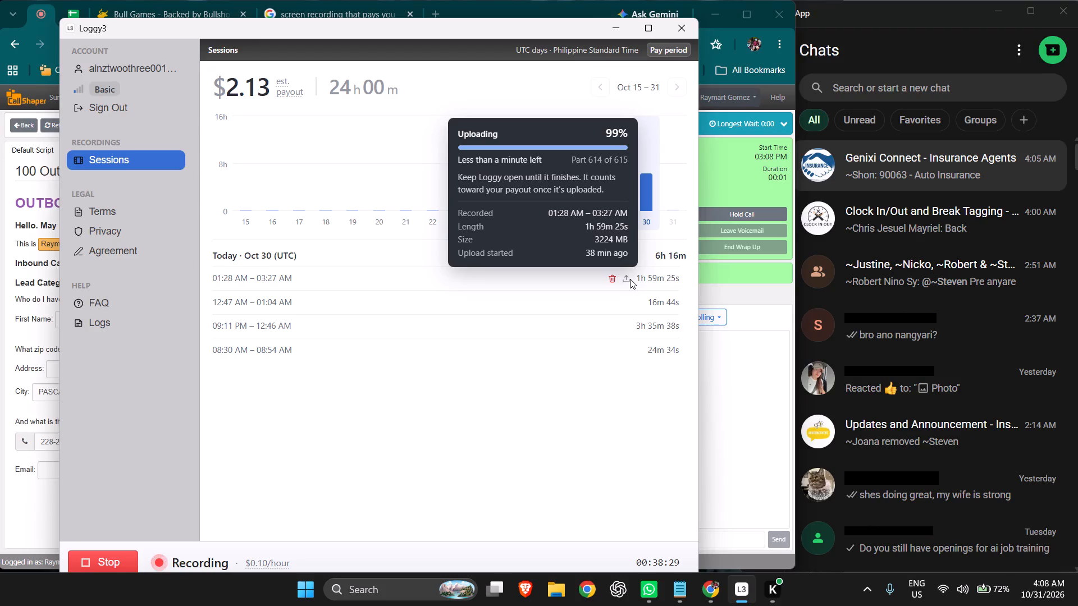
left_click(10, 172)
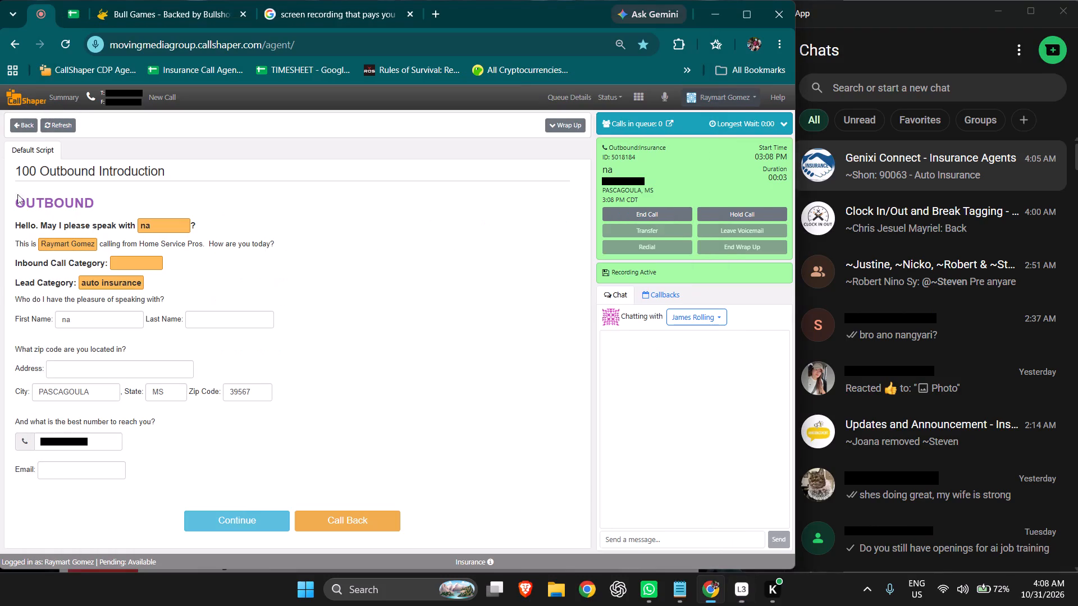
Replace the caller's first name with "N/A" copied from the Notepad phrase list and continue to the Confirm Info page.
left_click(686, 587)
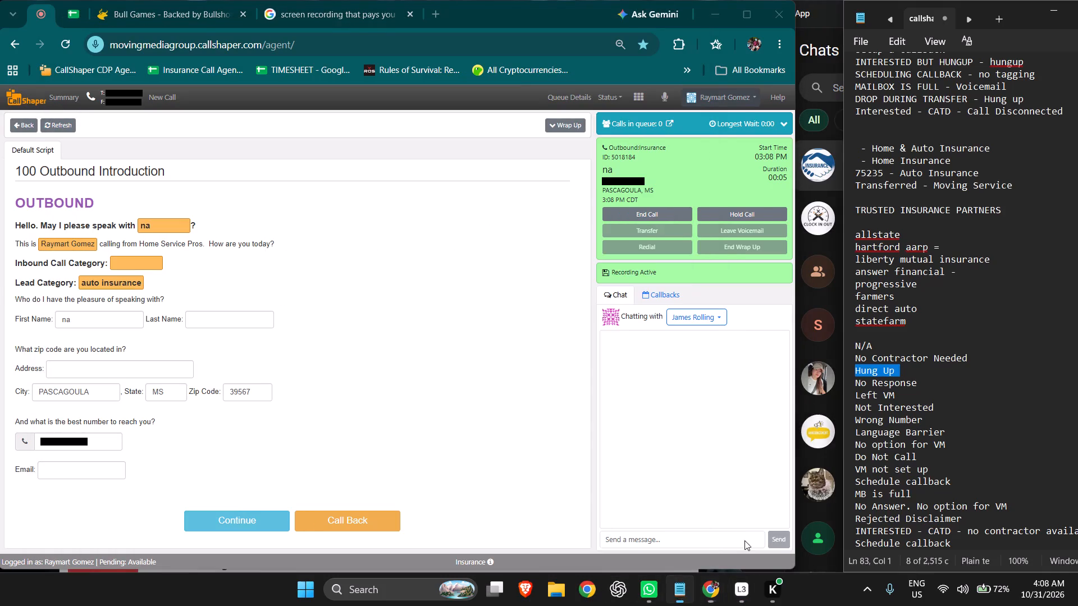
left_click(853, 347)
key("ctrl+c")
left_click_drag(108, 325, 0, 318)
key("ctrl+v")
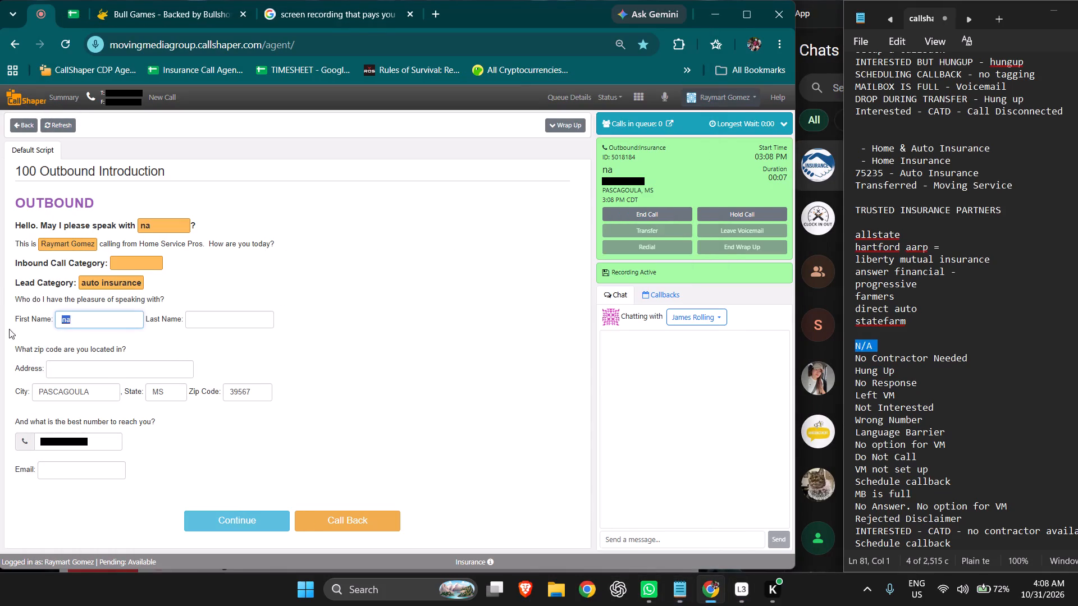
left_click(258, 525)
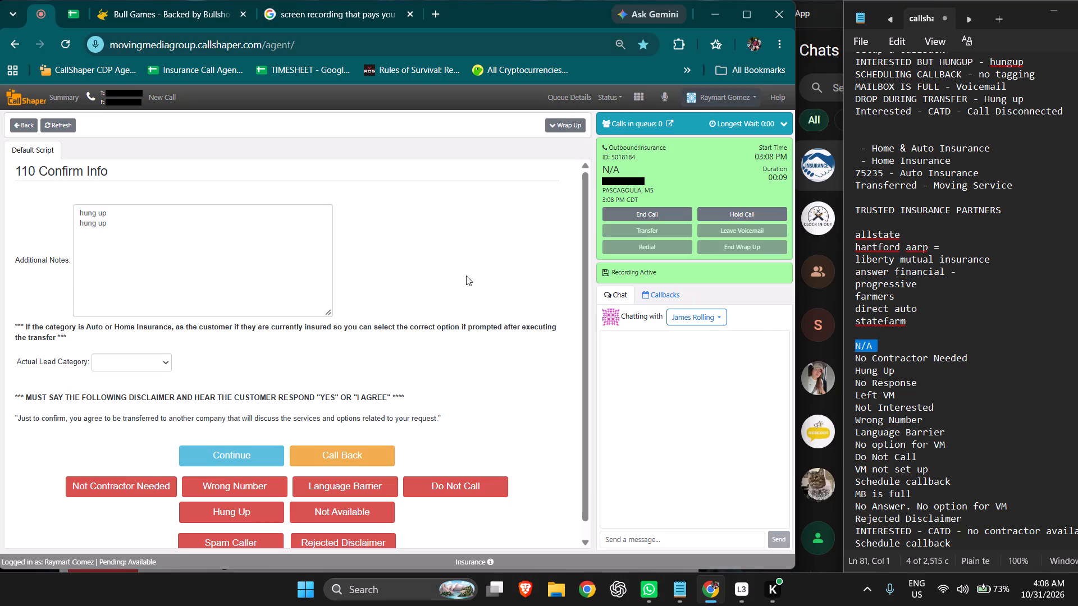
Copy "No Response" from the Notepad phrase list and add it as a new last line in the Additional Notes.
left_click(854, 385)
key("ctrl+c")
left_click(288, 277)
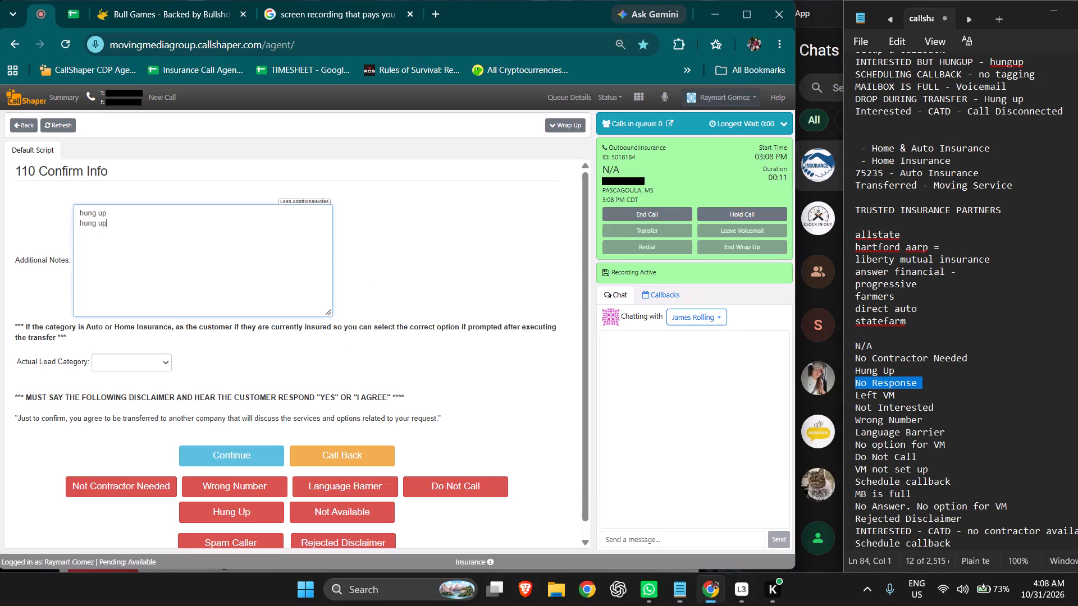
key("Return")
key("ctrl+v")
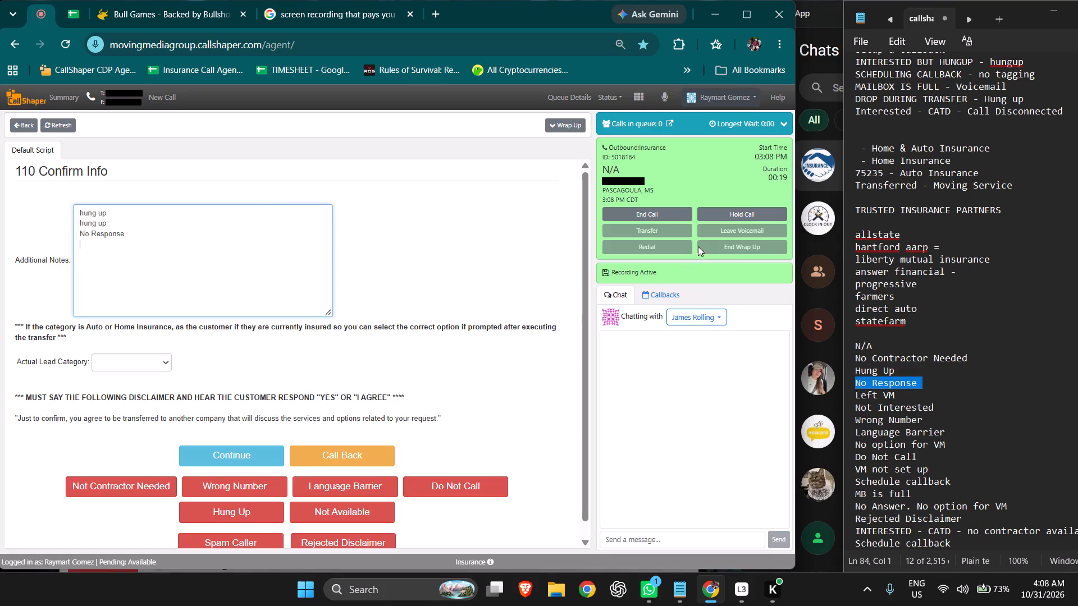
End the call, disposition it as Not Available, finish it and end the wrap-up.
left_click(659, 213)
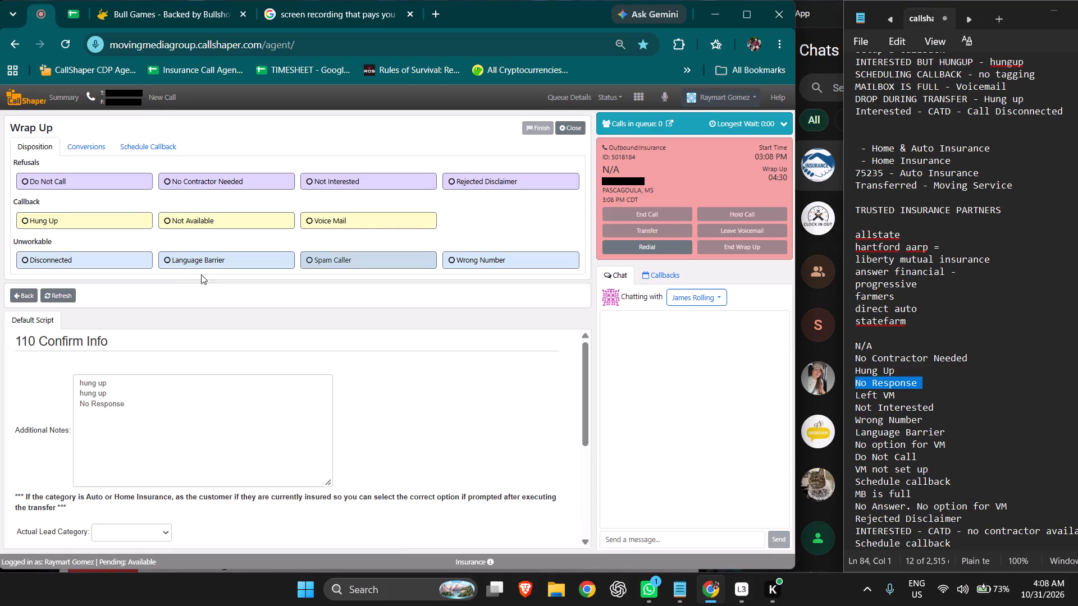
left_click(214, 224)
left_click(537, 125)
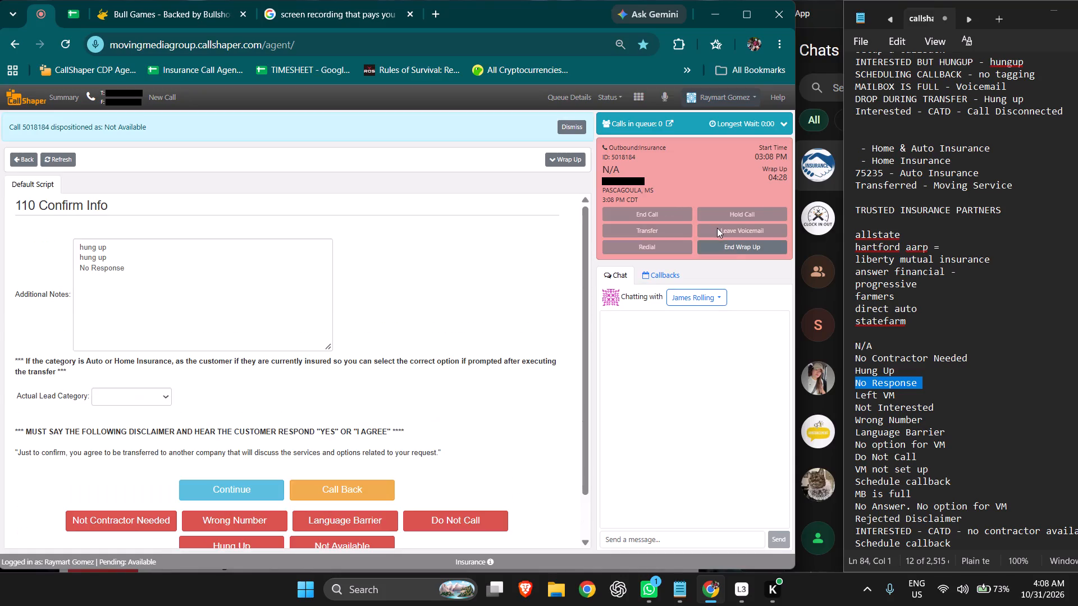
left_click(737, 250)
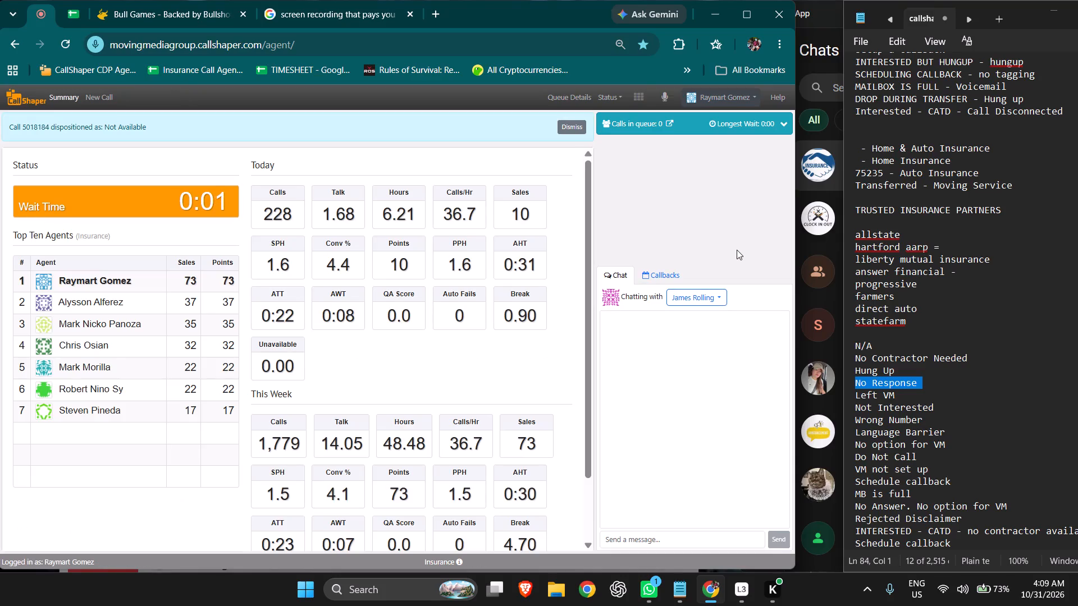
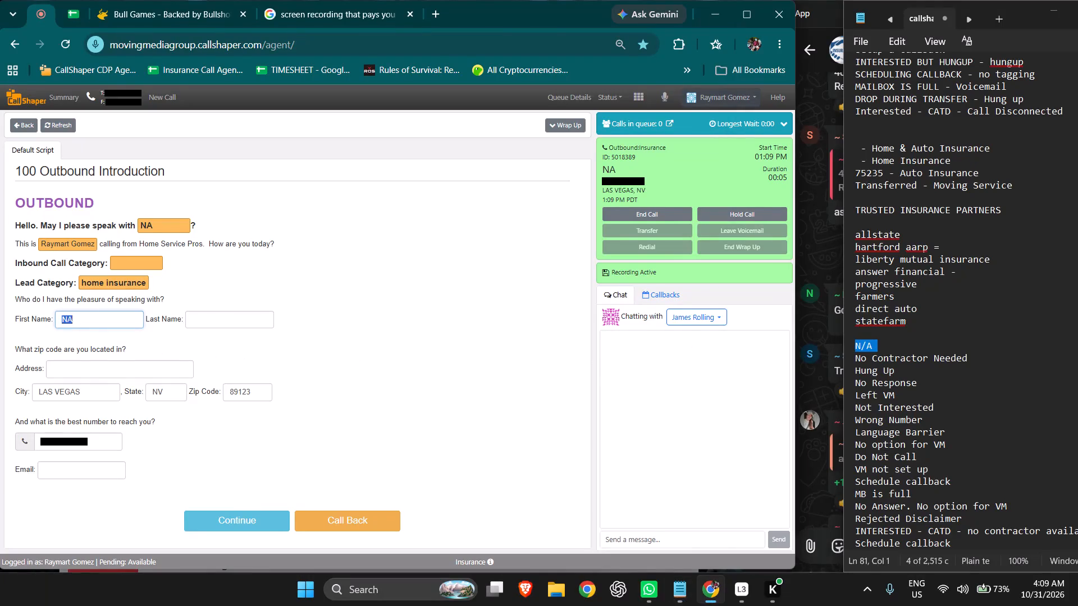
Continue from the Outbound Introduction to the Confirm Info page of the call script.
left_click(229, 504)
left_click(239, 515)
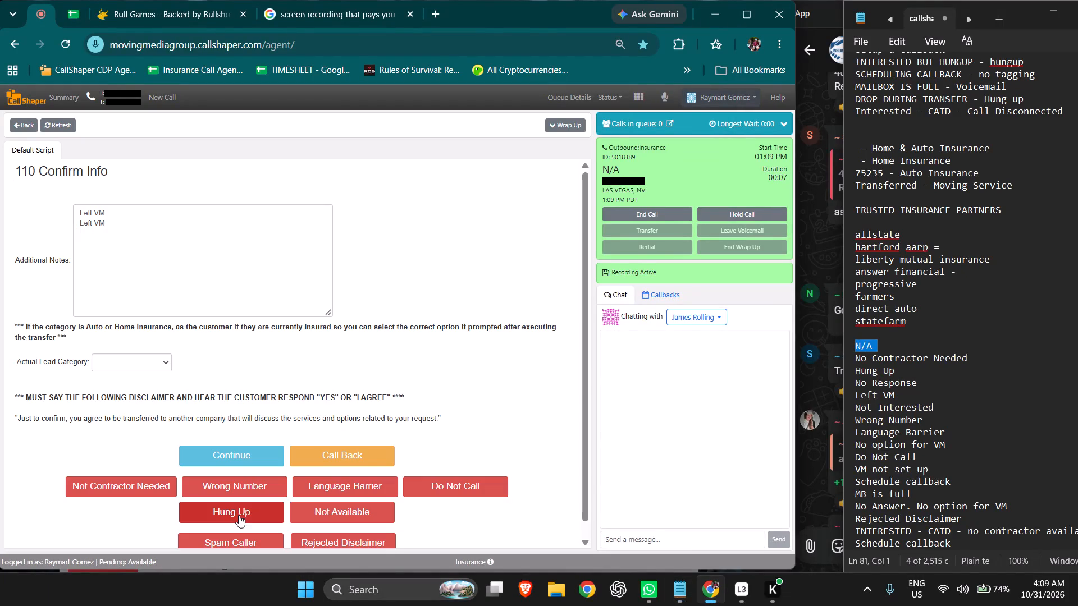
Copy "No Response" from the Notepad phrase list and add it as a new last line in the Additional Notes.
left_click(847, 394)
left_click(848, 383)
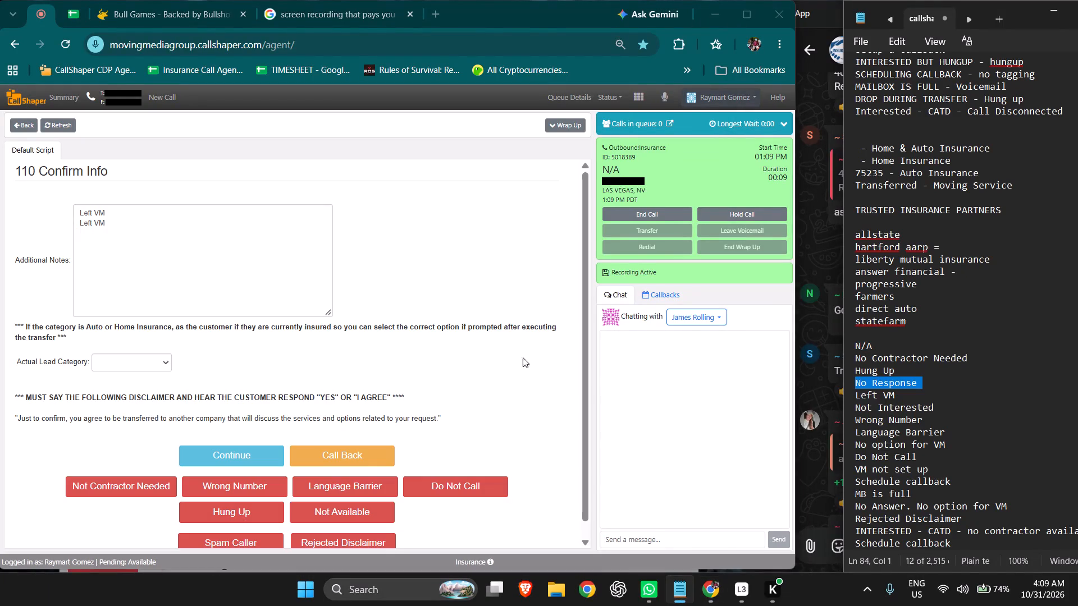
key("ctrl+c")
left_click(189, 237)
key("Return")
key("ctrl+v")
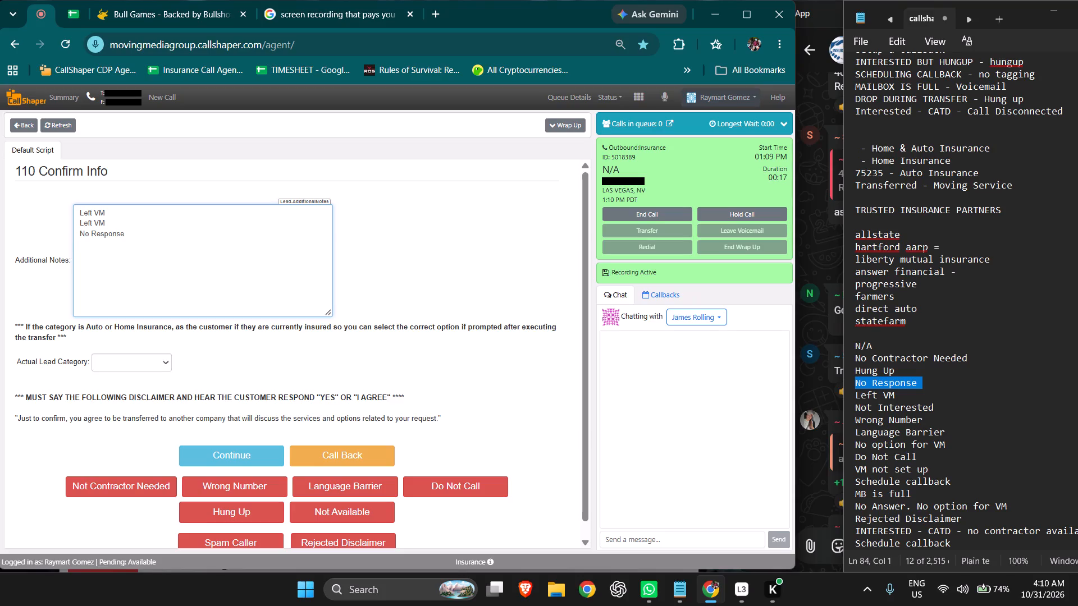
End the call, disposition it as Not Available, finish it and end the wrap-up.
left_click(637, 216)
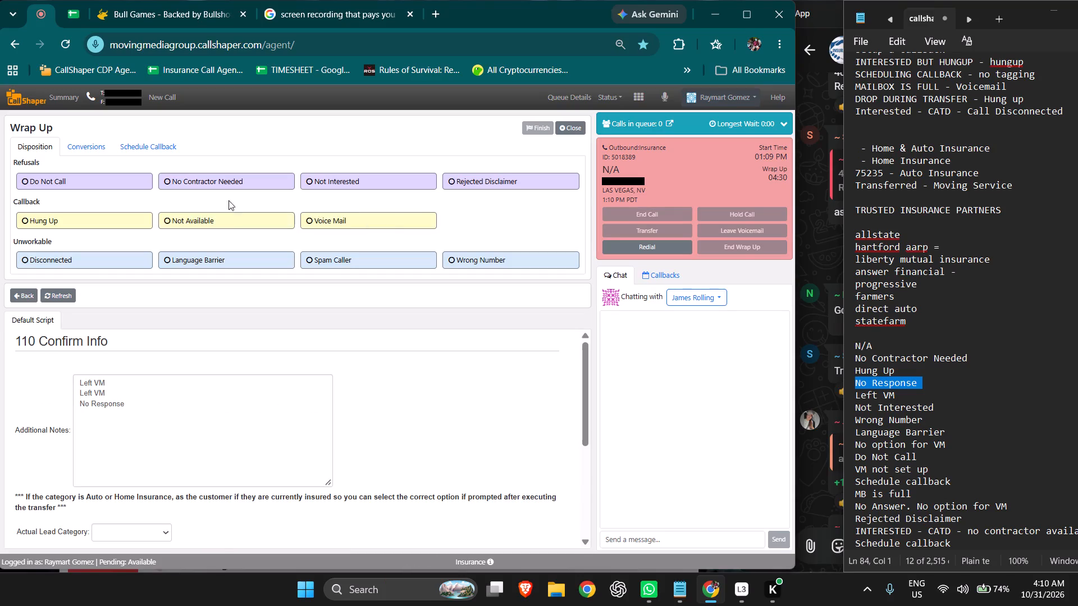
left_click(229, 211)
left_click(229, 219)
left_click(533, 126)
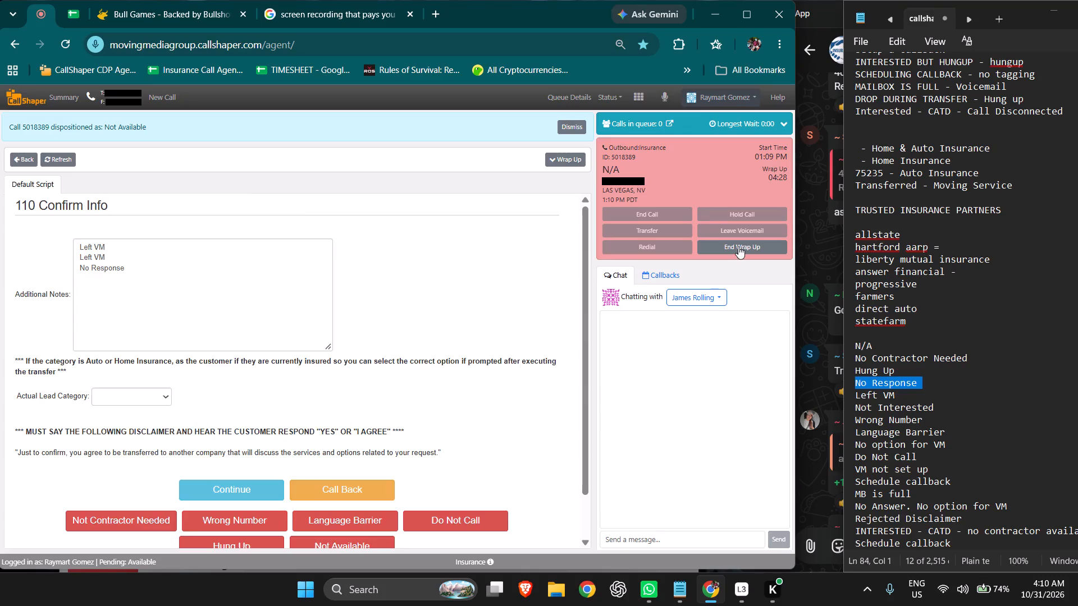
left_click(740, 246)
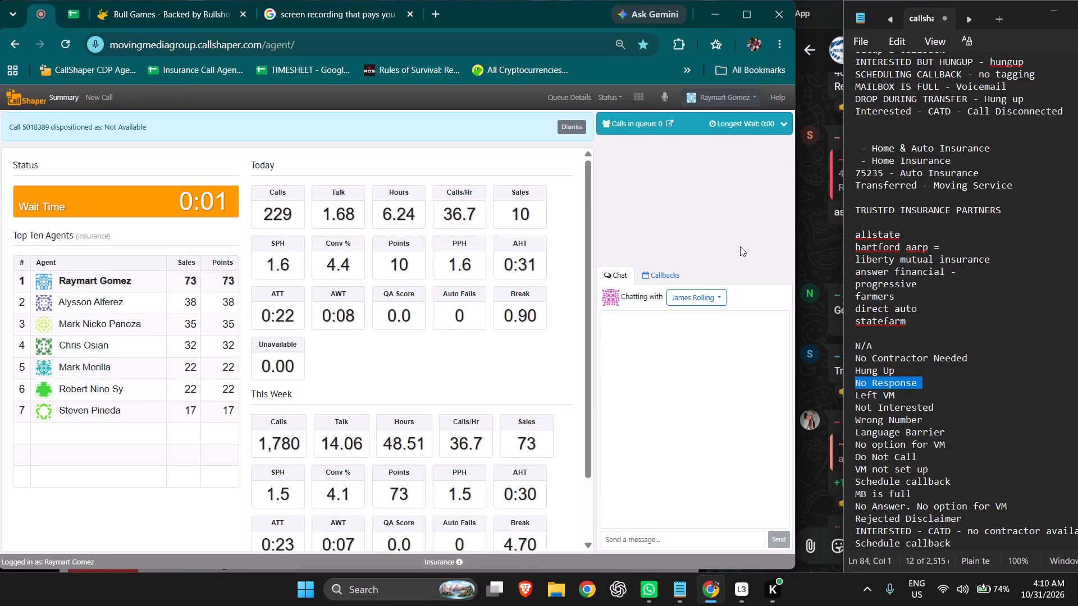
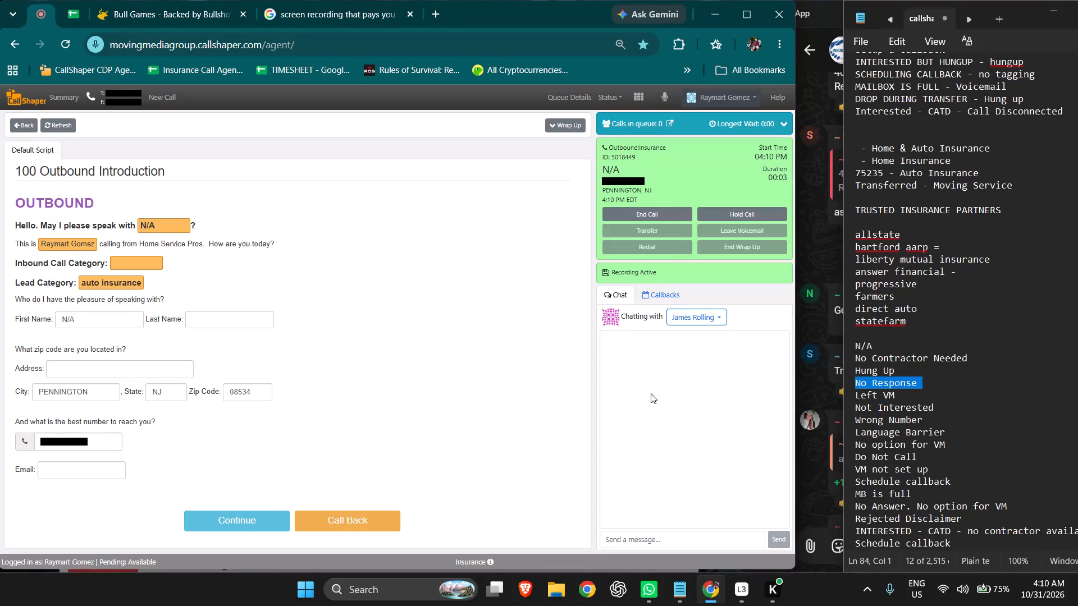
Continue to the Confirm Info page and add "No Response", copied from the Notepad phrase list, as a new last line in the Additional Notes.
left_click(281, 525)
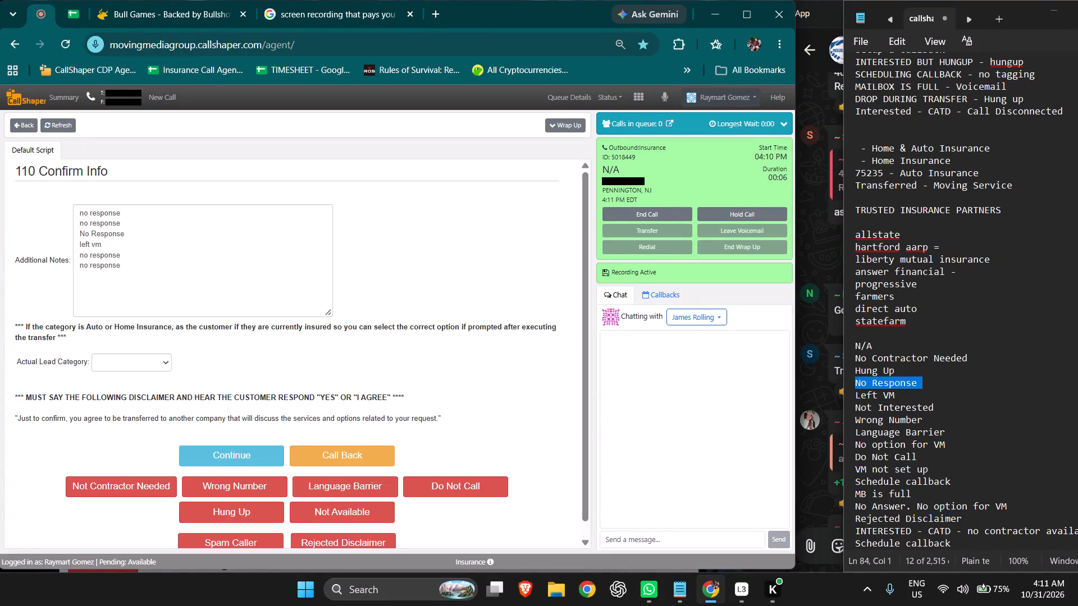
double_click(855, 382)
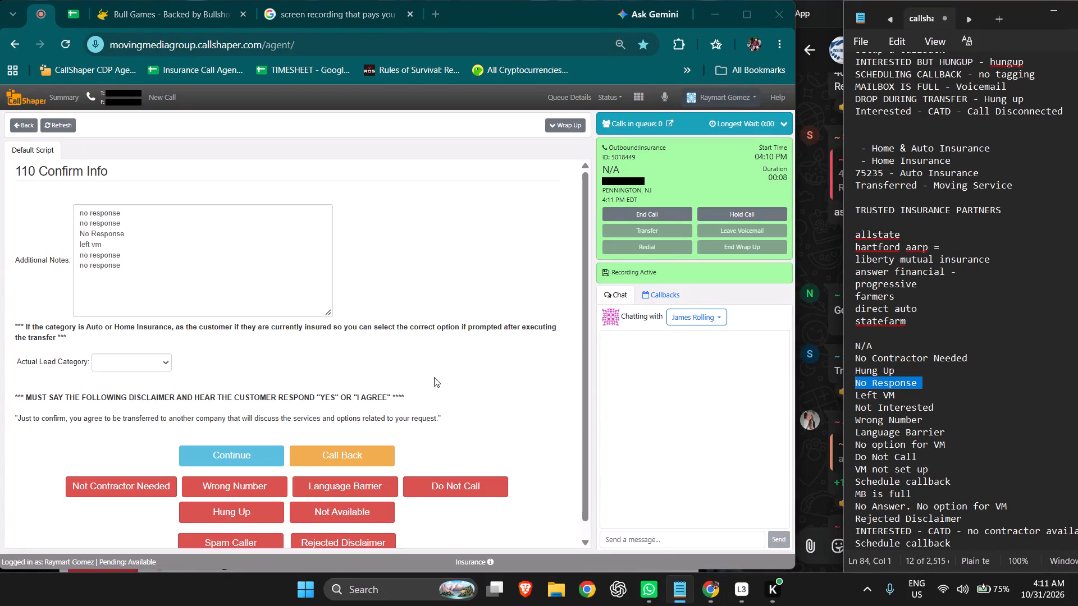
key("ctrl+c")
left_click(149, 242)
left_click(163, 261)
key("Return")
key("ctrl+v")
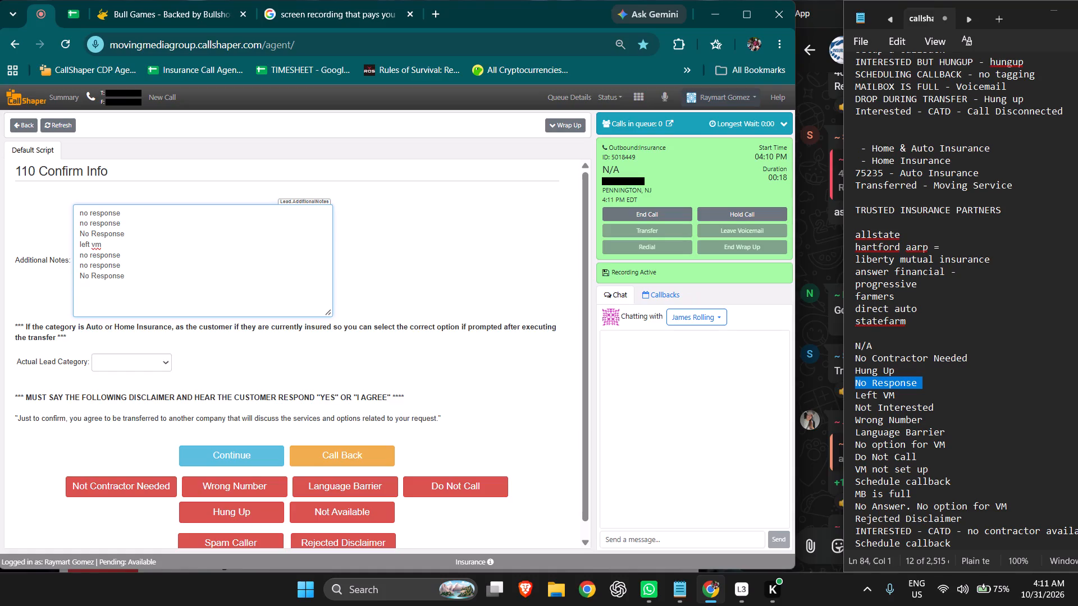
End the call, disposition it as Not Available, finish it and end the wrap-up.
left_click(638, 210)
left_click(201, 224)
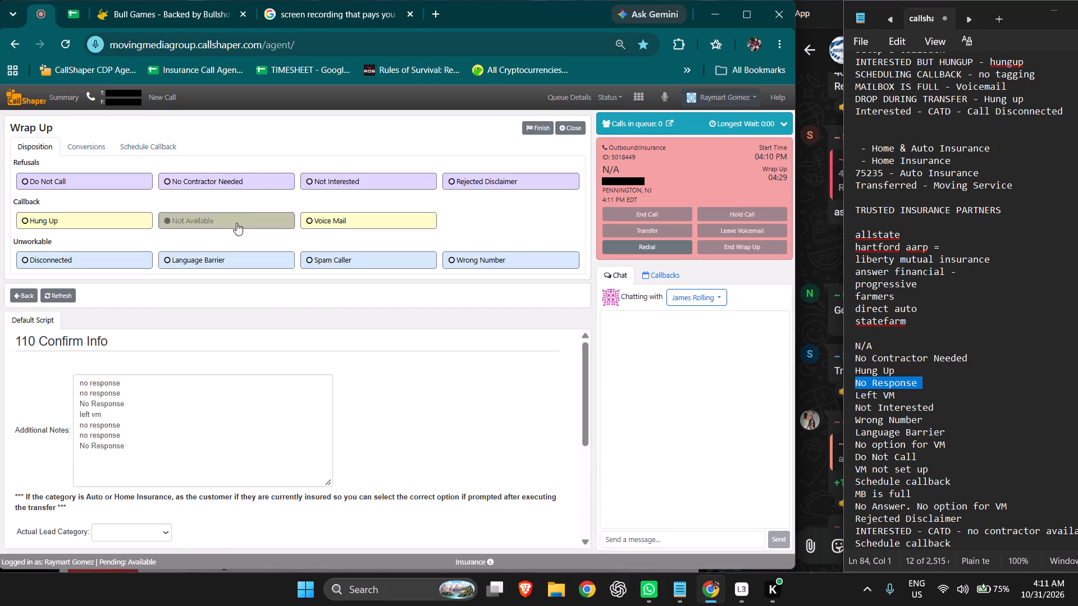
left_click(527, 129)
left_click(721, 247)
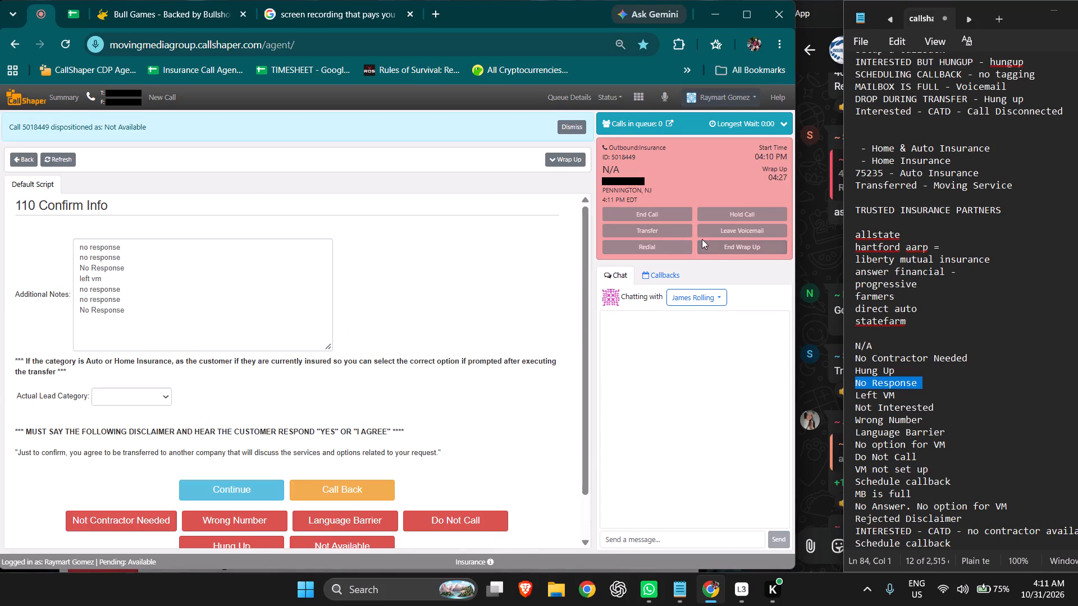
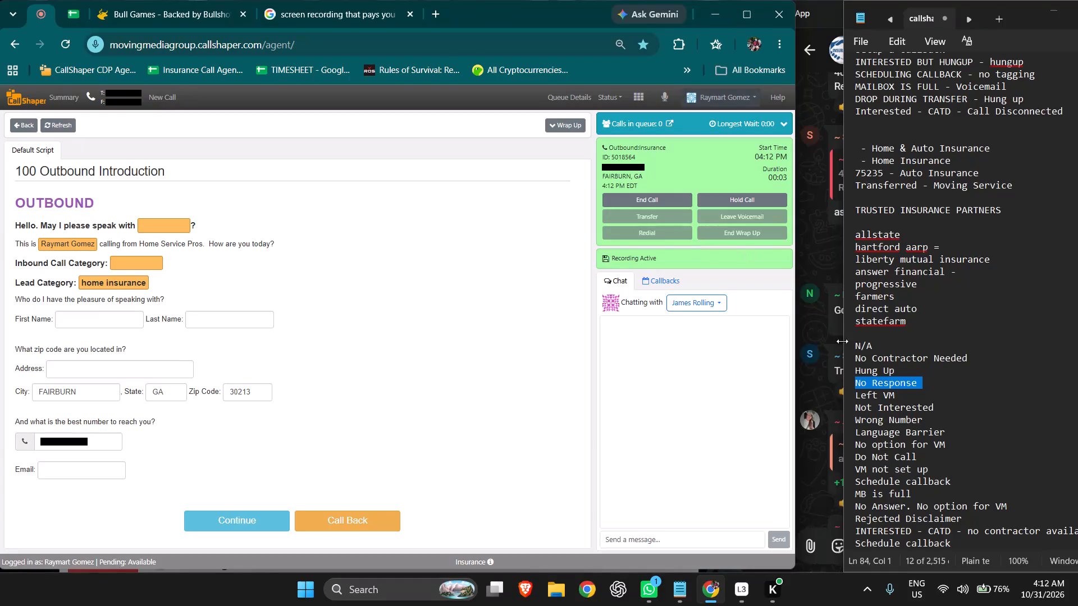
Enter "N/A", copied from the Notepad phrase list, as the caller's first name and continue to the Confirm Info page.
left_click(848, 343)
key("ctrl+c")
left_click(100, 315)
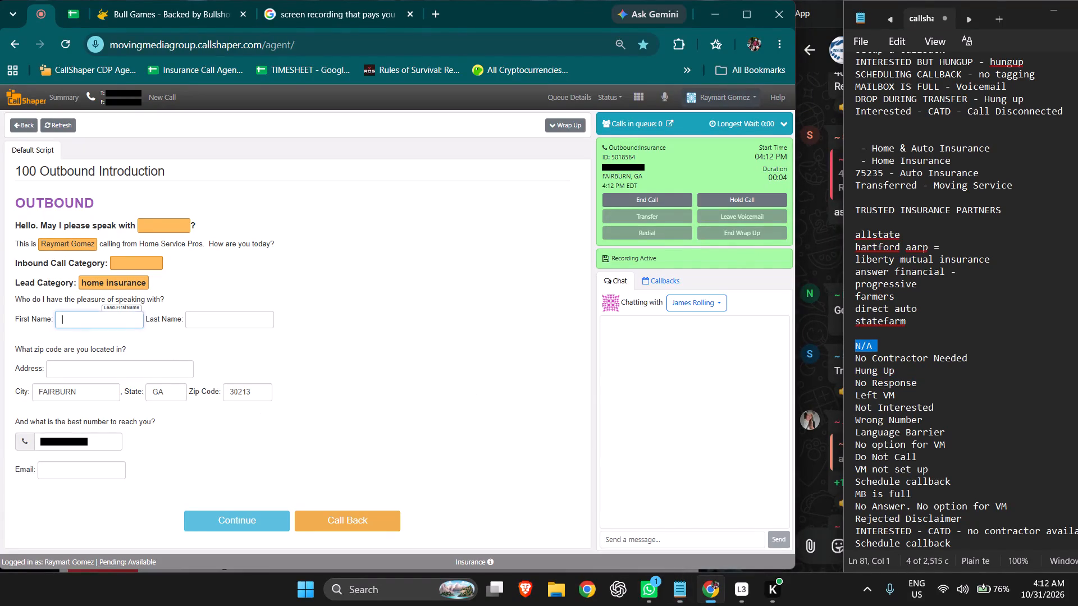
key("ctrl+v")
left_click(221, 517)
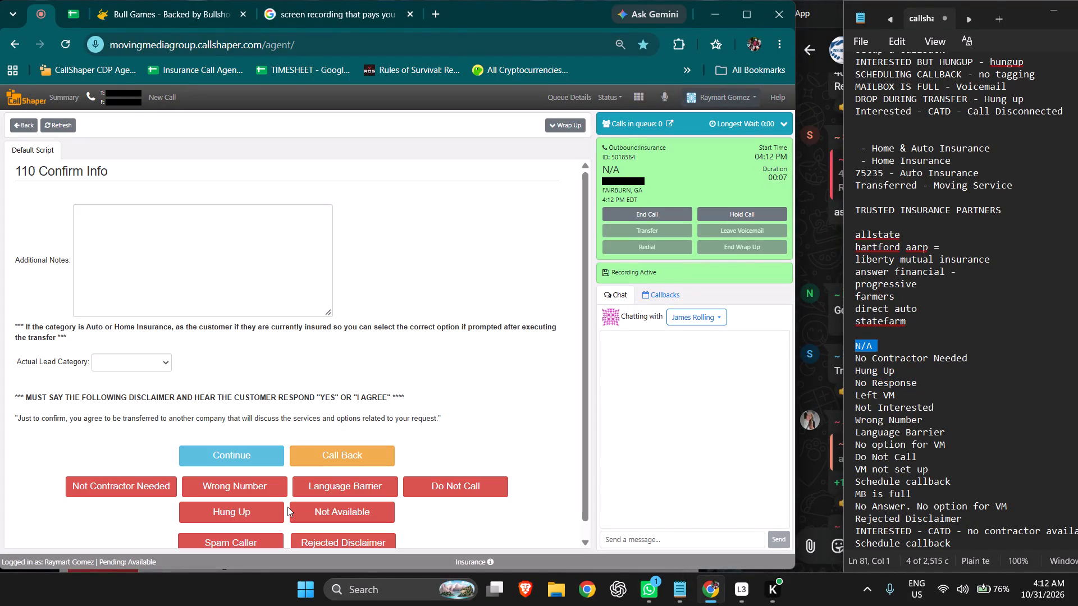
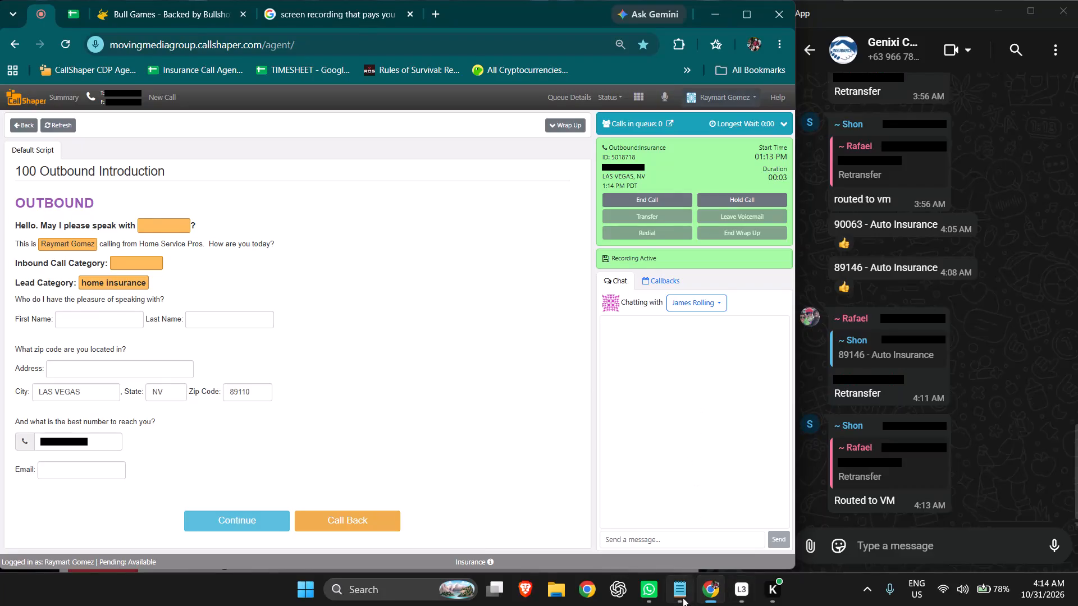
Enter "N/A", copied from the Notepad phrase list, as the Las Vegas caller's first name and continue to the Confirm Info page.
left_click(848, 338)
left_click(850, 345)
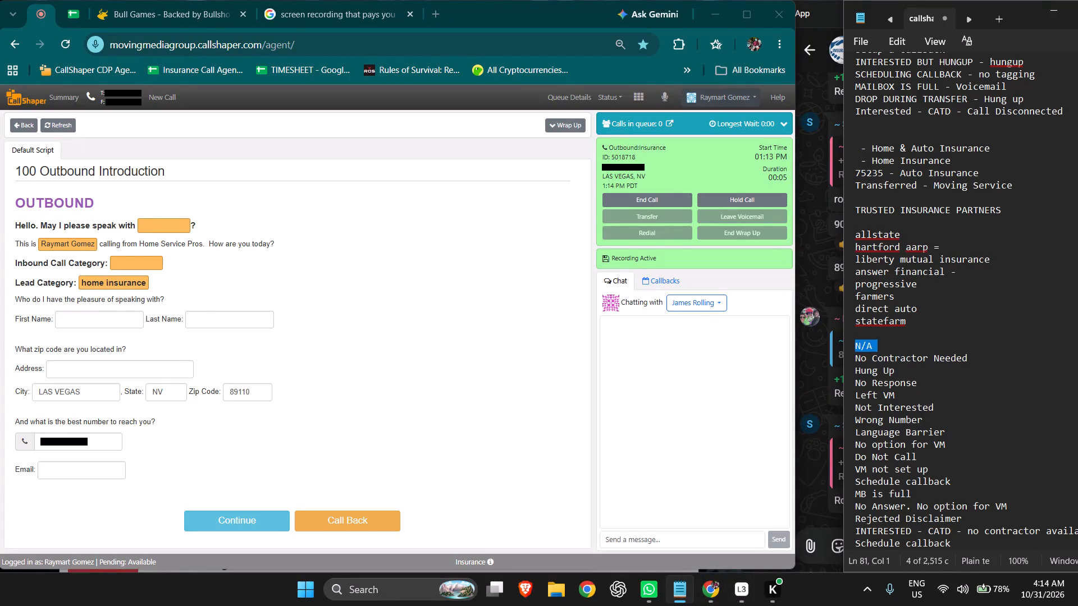
key("ctrl+c")
left_click(116, 314)
key("ctrl+v")
left_click(221, 522)
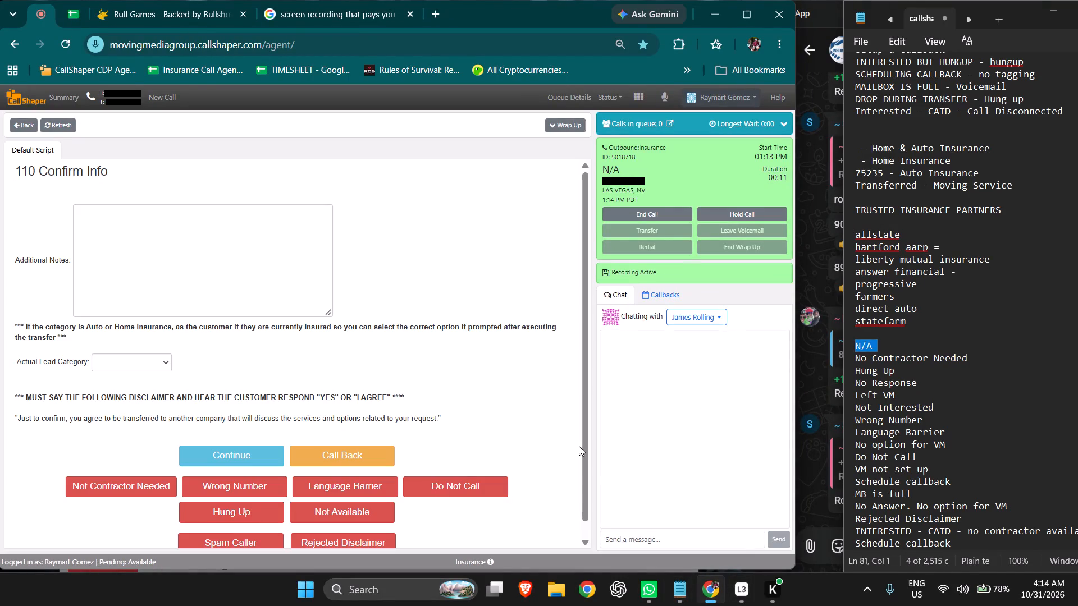
Fill the call's additional notes with "No Contractor Needed", copied from the Notepad phrase list.
left_click(846, 356)
key("ctrl+c")
left_click(134, 274)
key("ctrl+v")
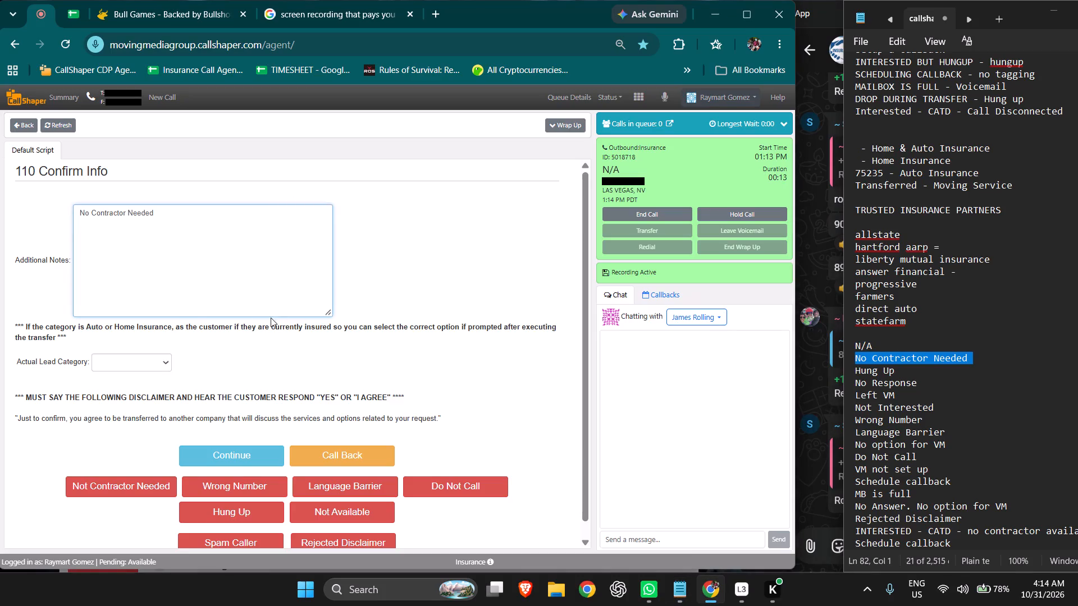
End the call, disposition it as No Contractor Needed and finish the wrap-up.
left_click(618, 215)
left_click(227, 185)
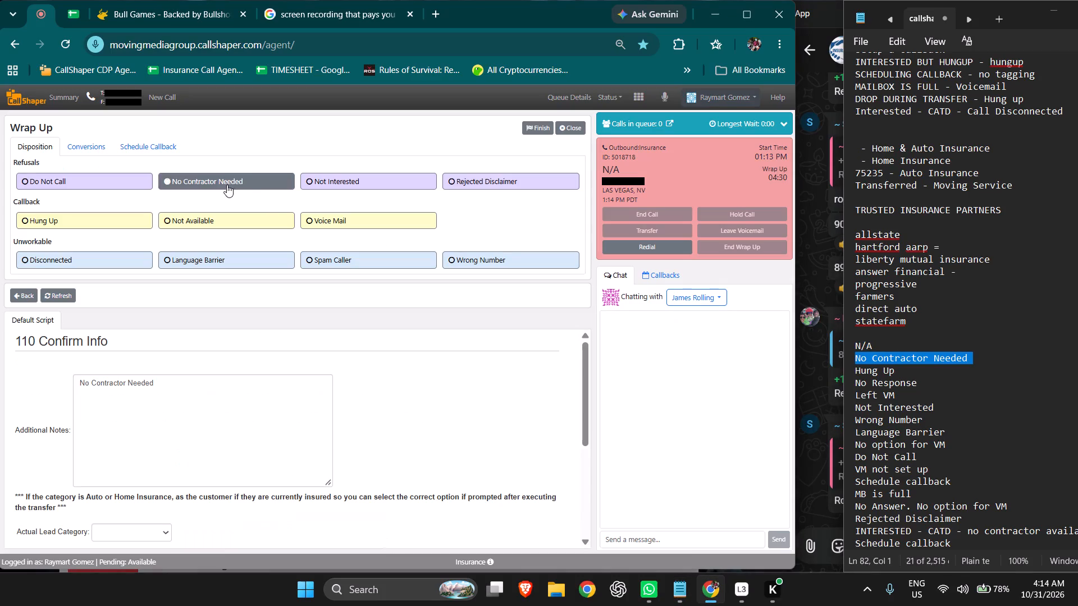
left_click(532, 129)
left_click(744, 249)
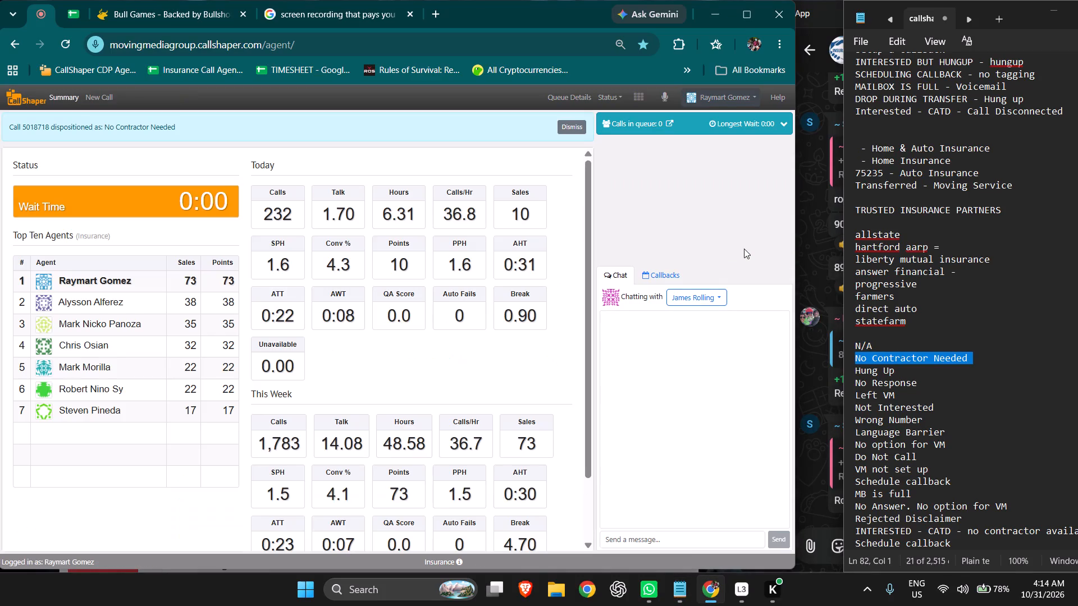
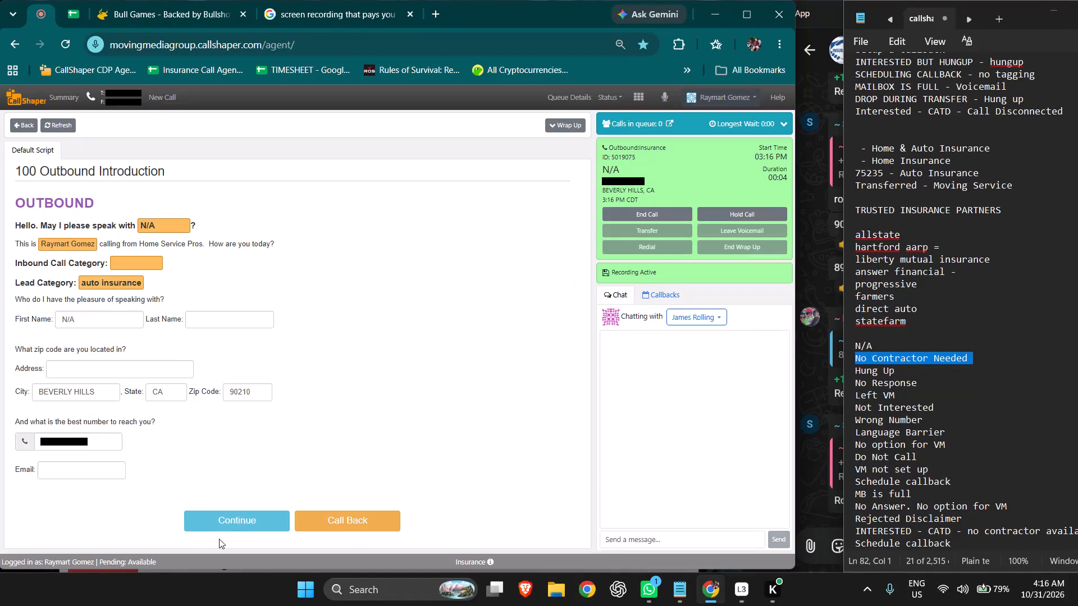
Continue the Beverly Hills call to the Confirm Info page and add another "Left VM" line, copied from the existing notes, to the additional notes.
left_click(226, 522)
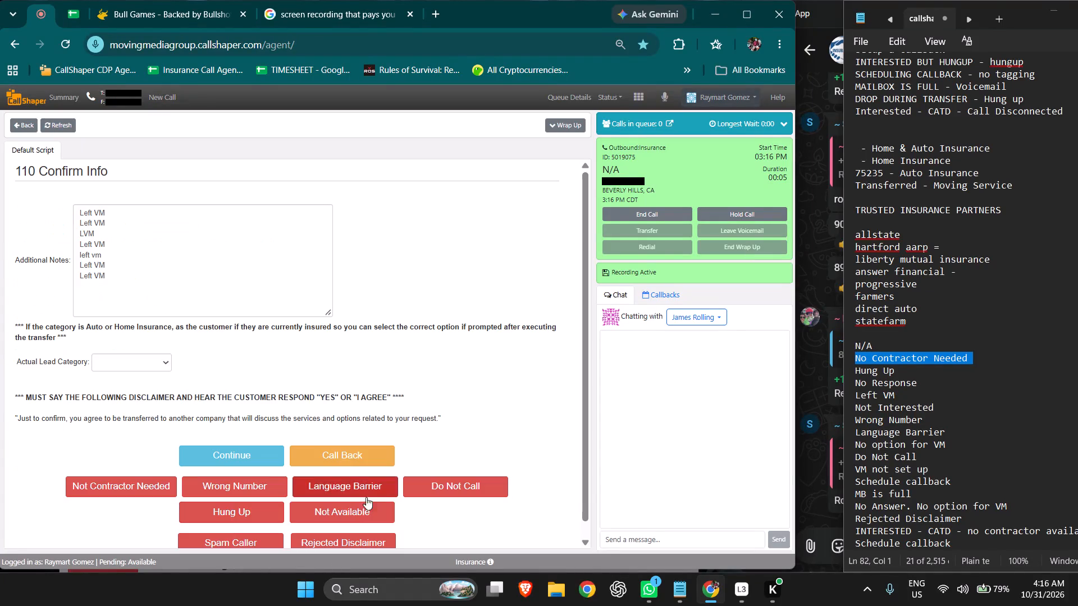
left_click_drag(148, 283, 13, 295)
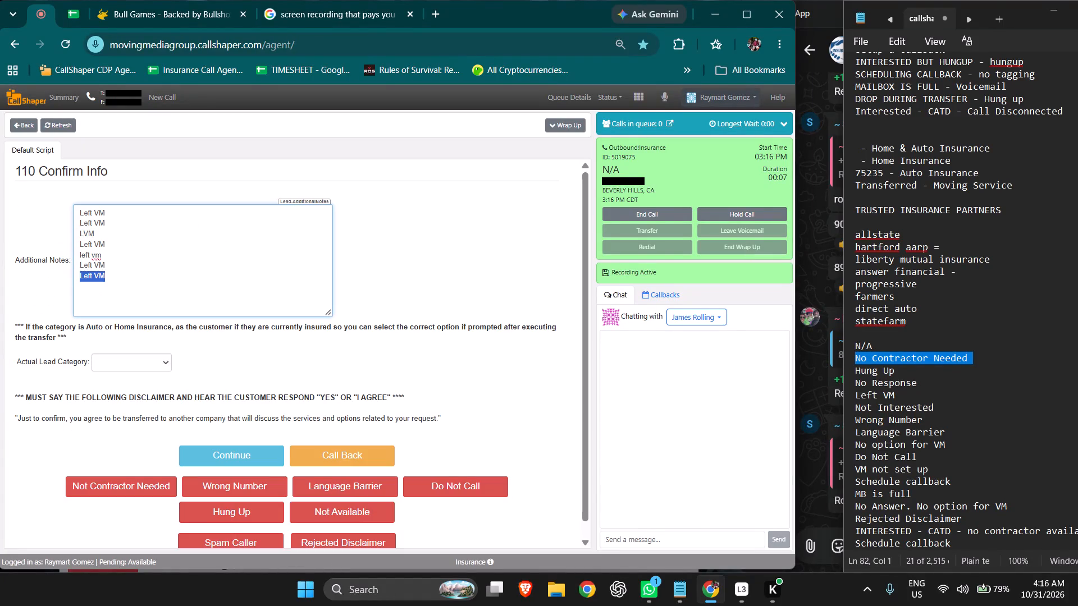
key("ctrl+c")
left_click(171, 304, "ctrl")
key("Return")
key("ctrl+v")
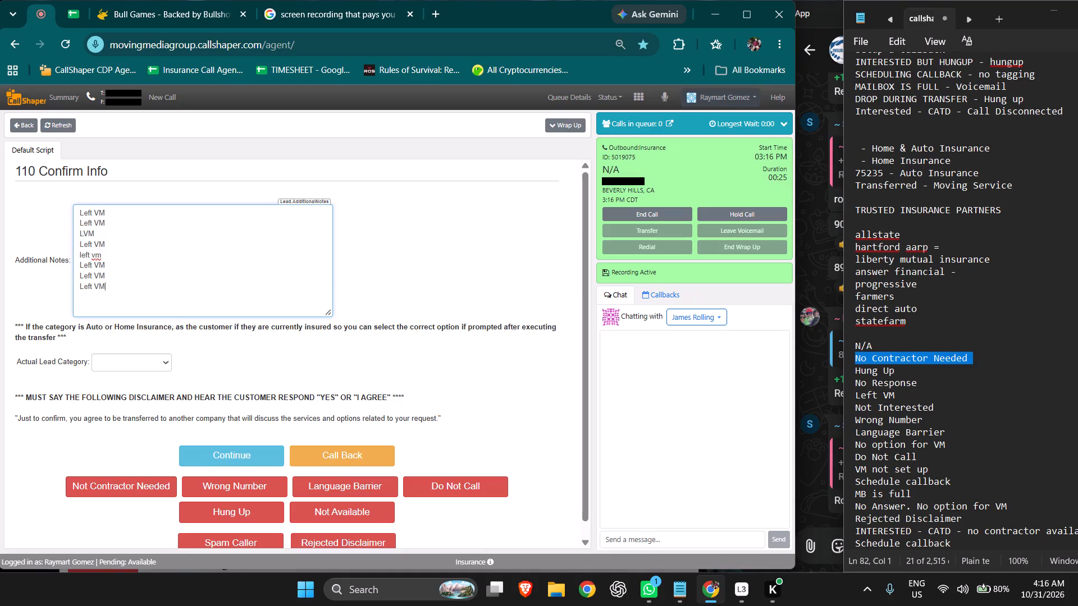
End the Beverly Hills call, disposition it as Not Available and finish the wrap-up.
left_click(616, 215)
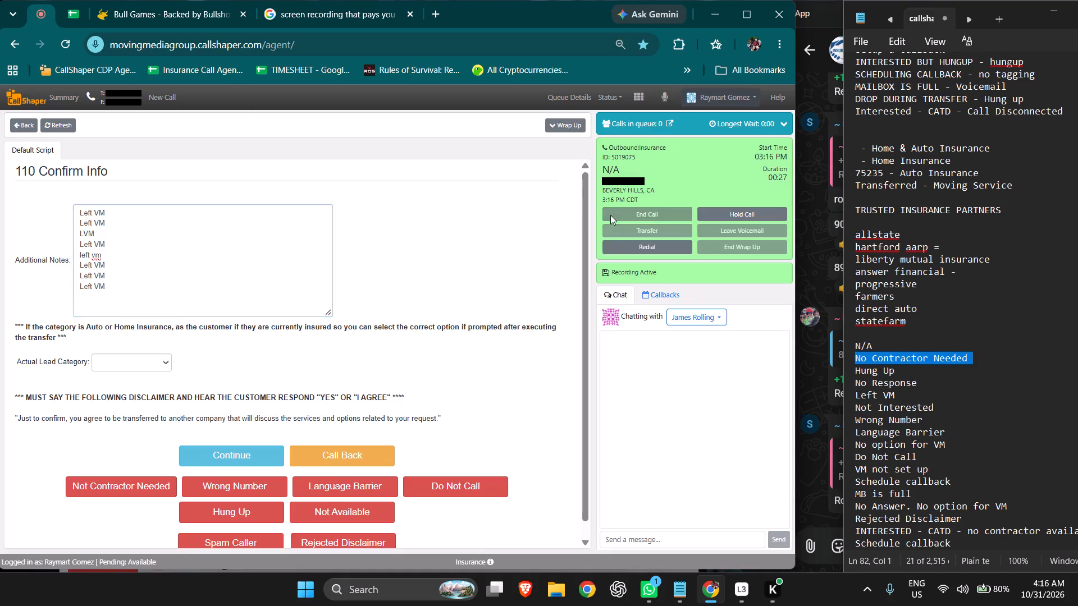
left_click(230, 222)
left_click(537, 123)
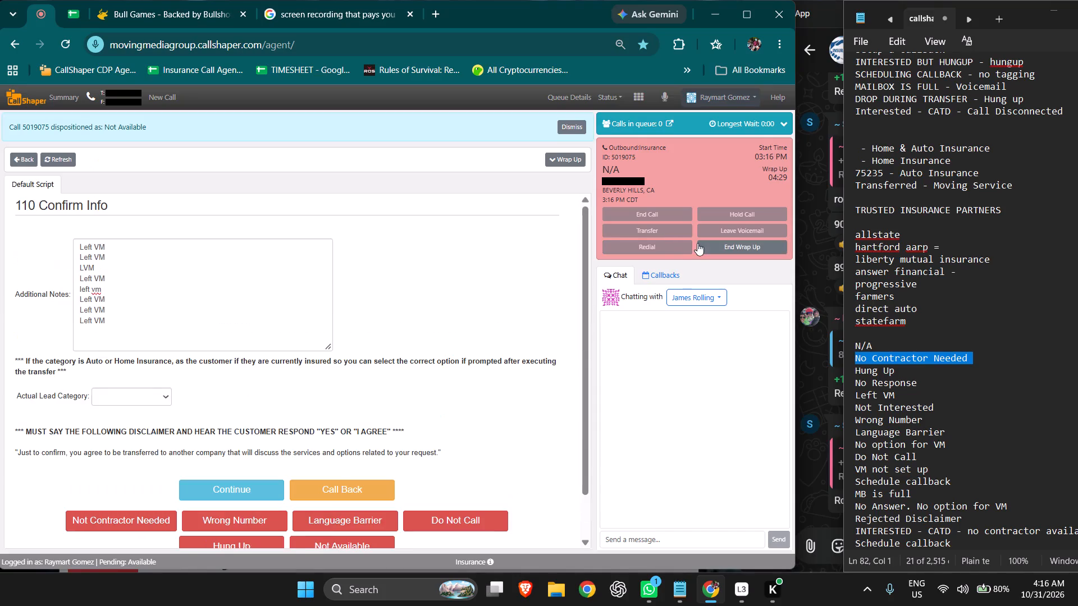
left_click(697, 243)
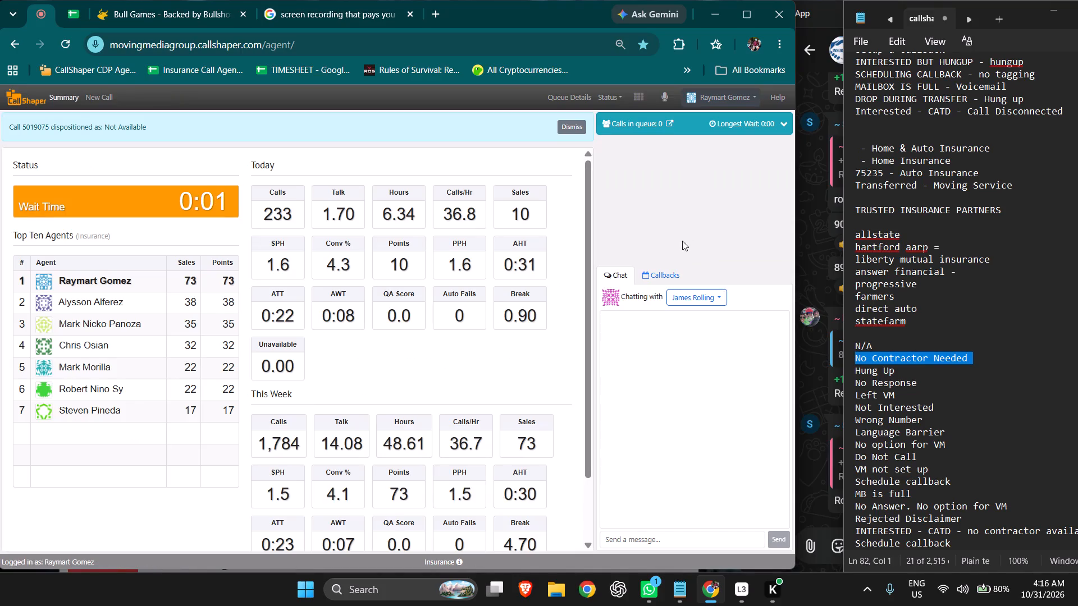